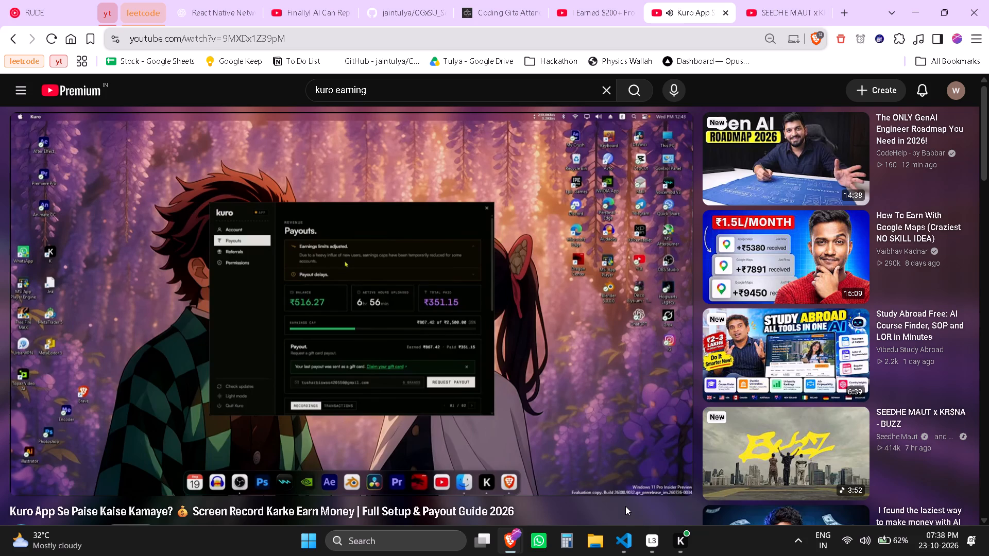
# Pause the playing YouTube video about the Kuro app.
pyautogui.press('space')
pyautogui.click(629, 548)
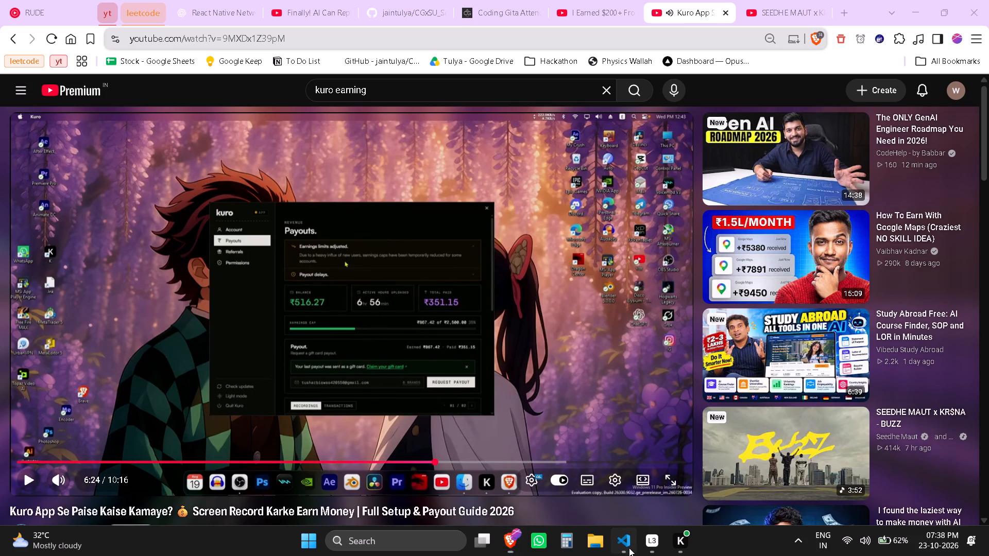
pyautogui.click(629, 548)
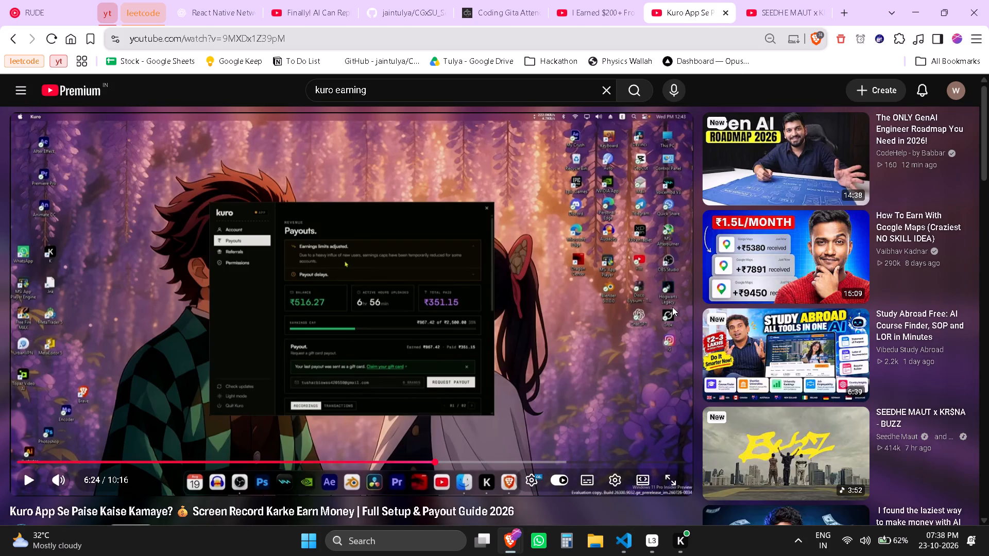
# Search the web for "shee" in a new tab, reach Google Sheets and open the REJECTED+PENDING spreadsheet.
pyautogui.click(845, 10)
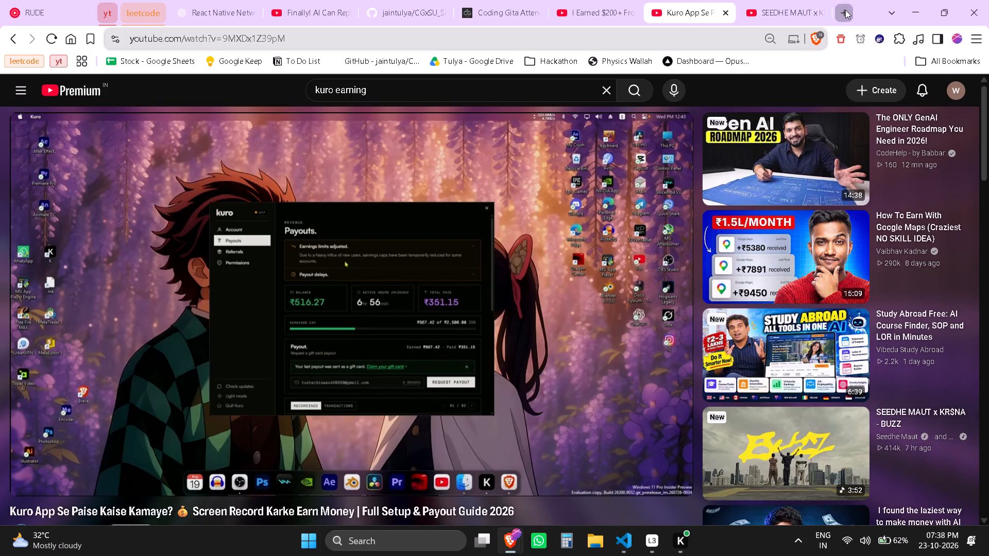
pyautogui.write('shee')
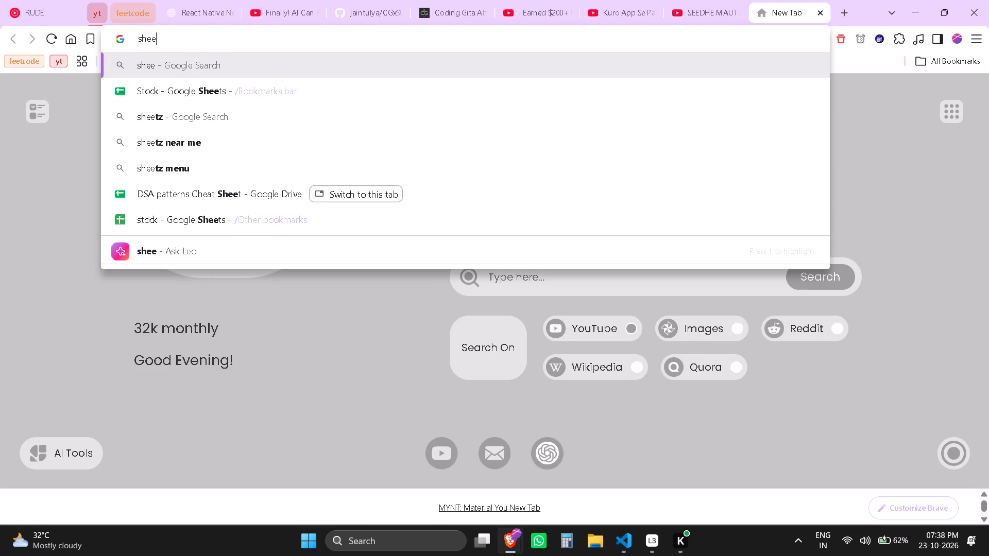
pyautogui.press('Return')
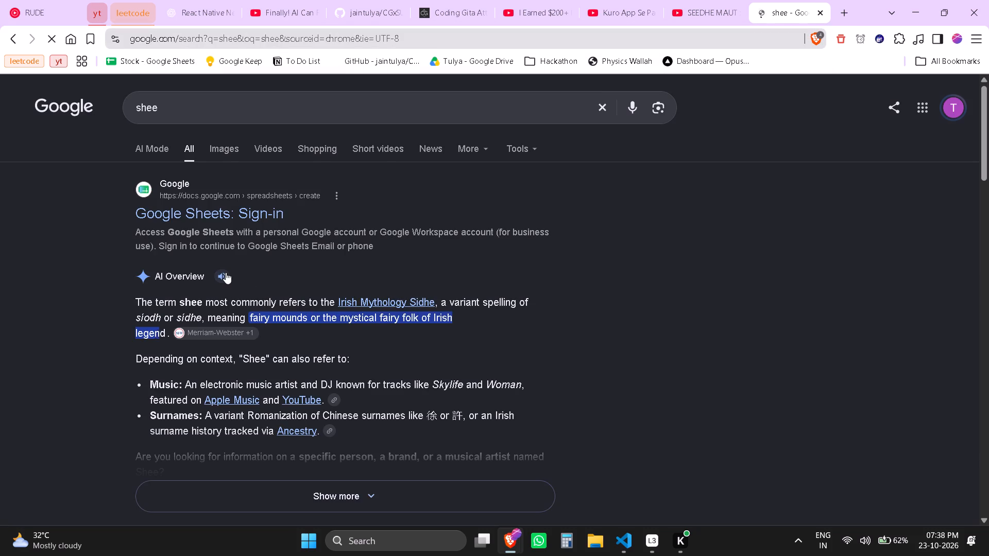
pyautogui.click(213, 224)
pyautogui.click(209, 216)
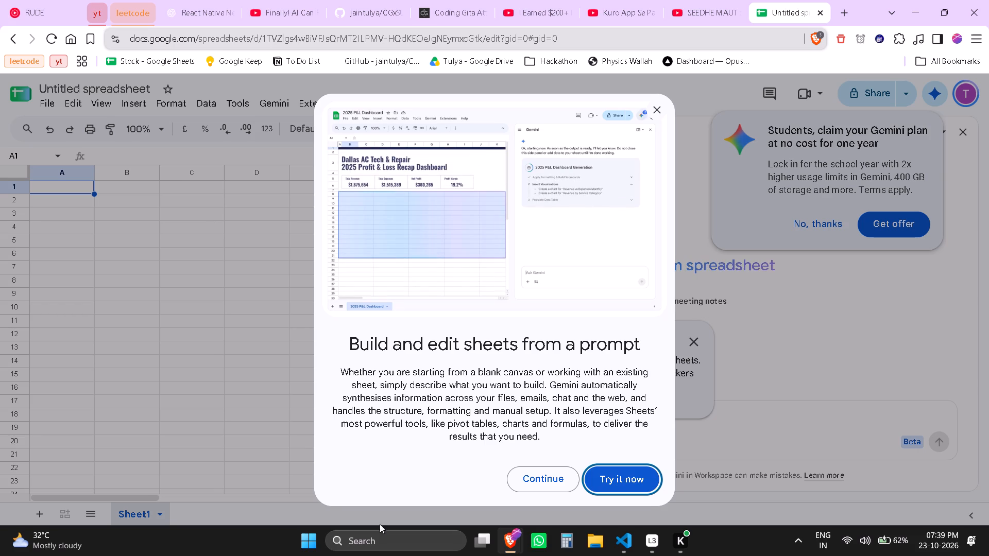
pyautogui.click(540, 485)
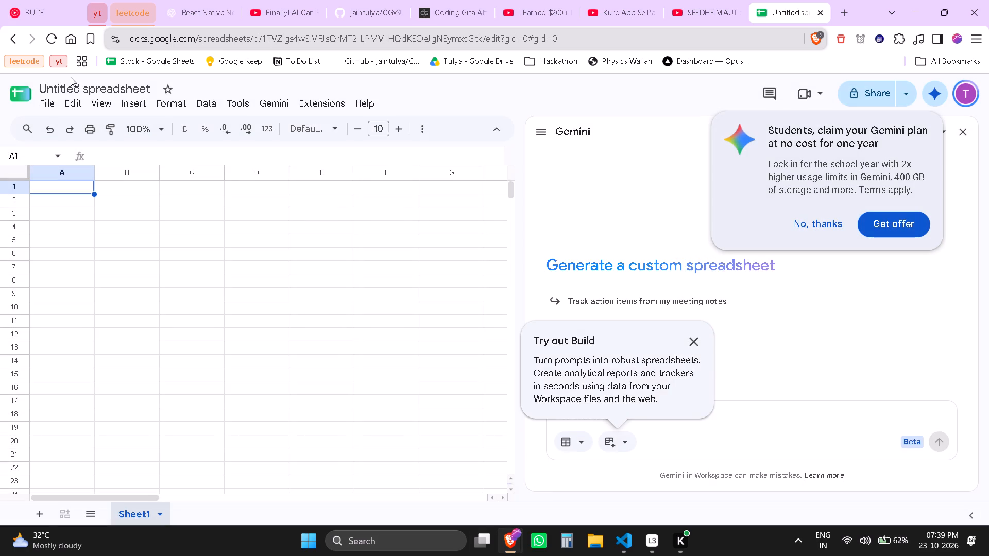
pyautogui.click(28, 100)
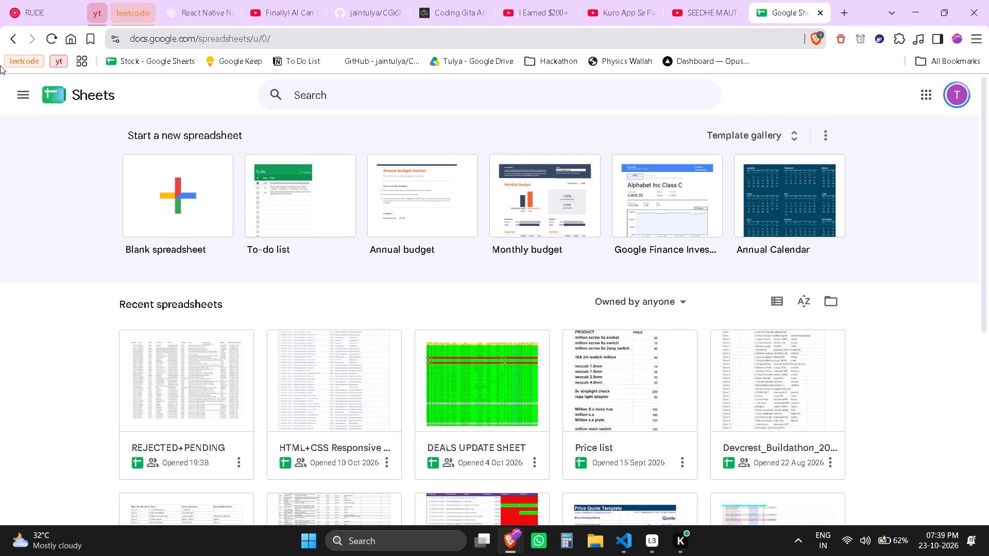
pyautogui.click(200, 394)
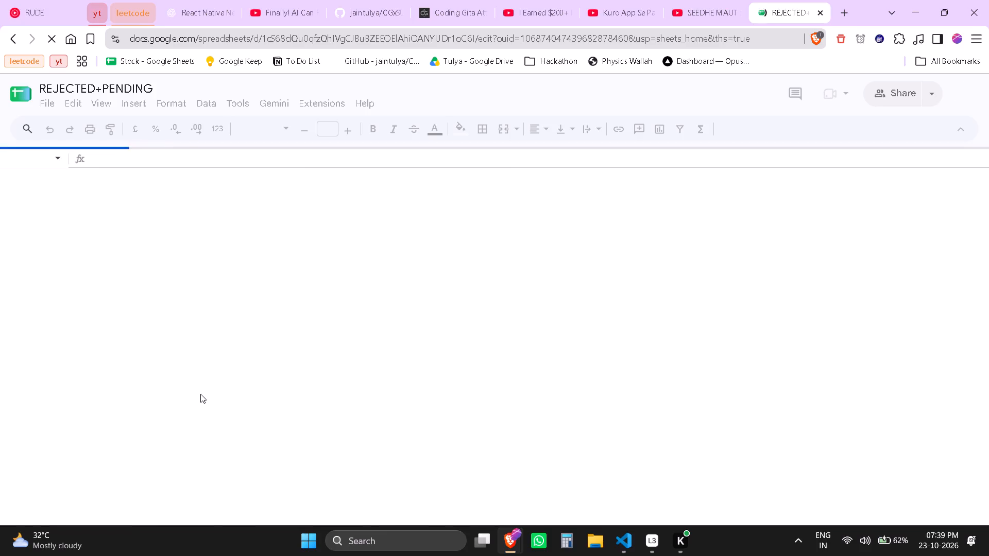
# Look through the REJECTED sheet, and in the PENDING-FOLLOWUP sheet locate the last TULYA rows that have no remarks.
pyautogui.scroll(-4, 238, 406)
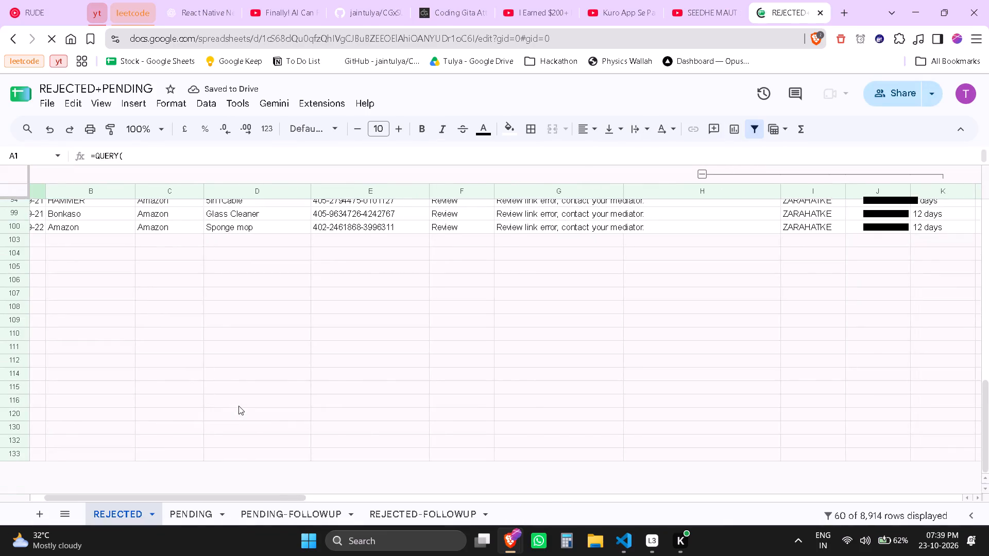
pyautogui.scroll(-9, 238, 406)
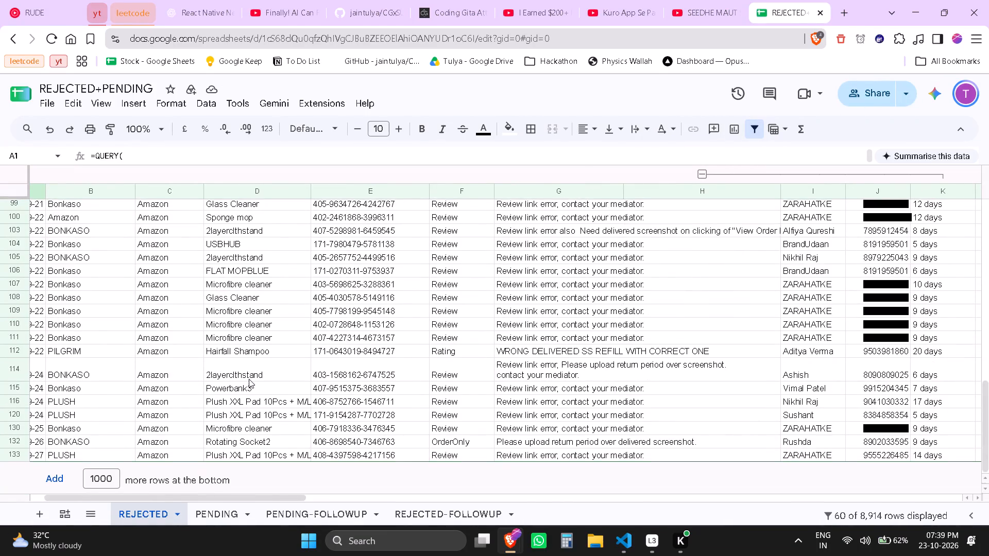
pyautogui.scroll(-3, 249, 379)
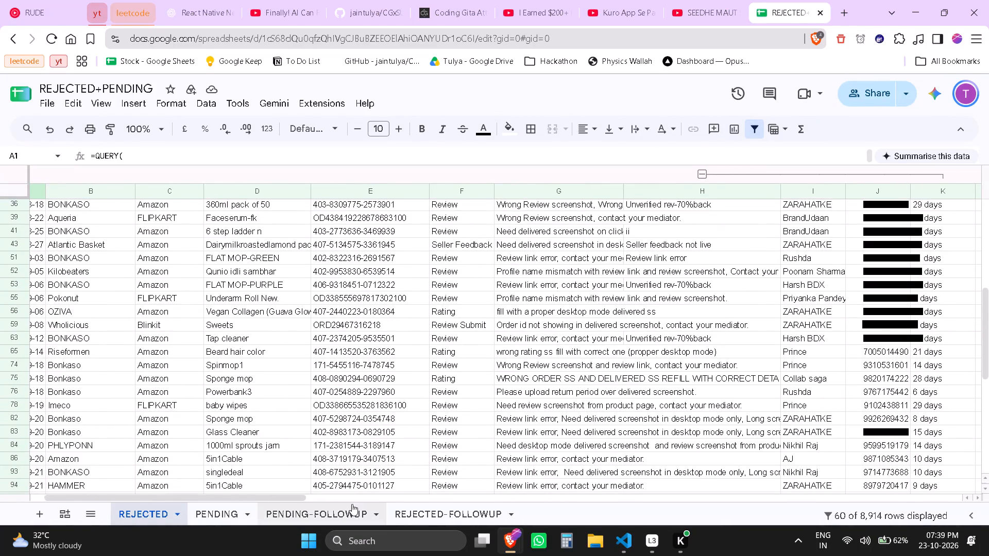
pyautogui.click(330, 512)
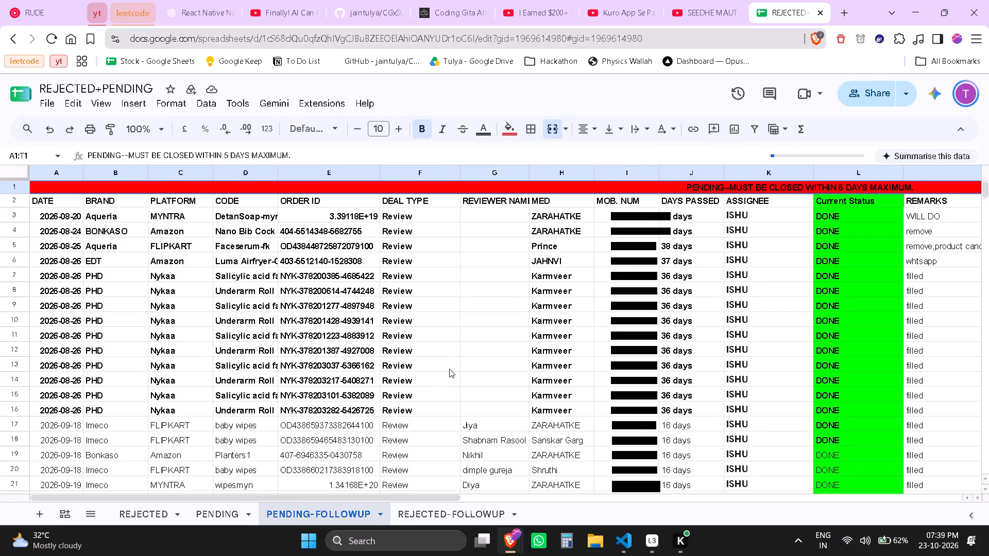
pyautogui.scroll(-14, 449, 369)
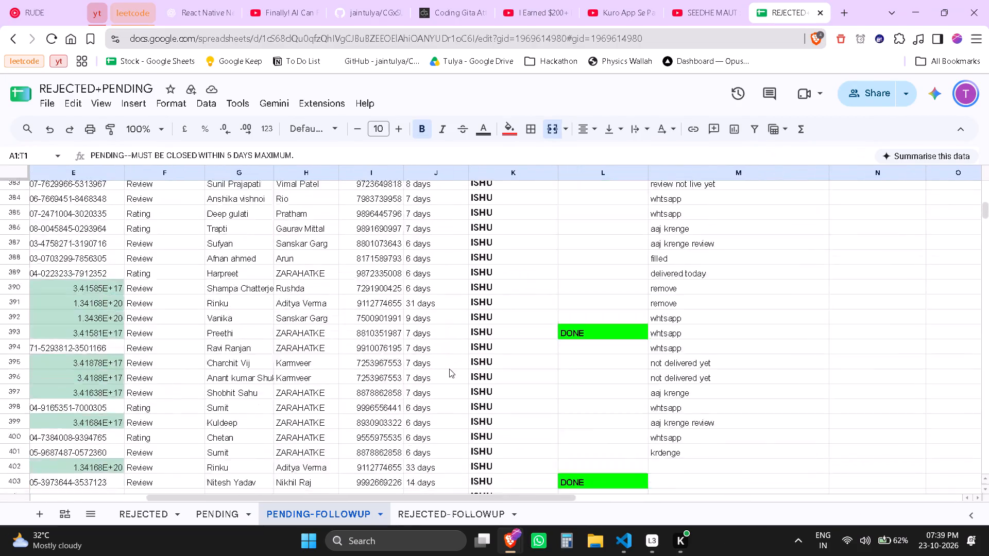
pyautogui.scroll(-10, 449, 369)
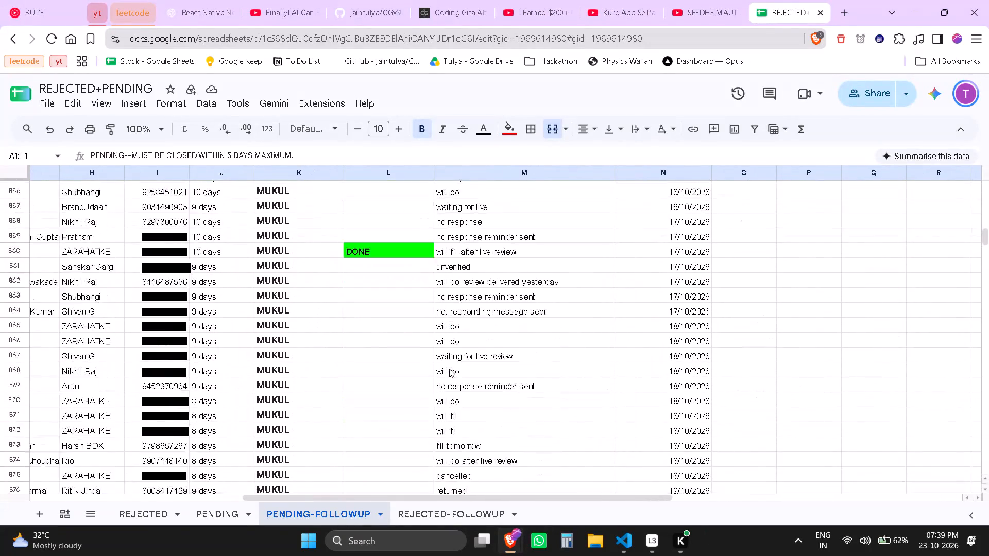
pyautogui.scroll(-9, 449, 369)
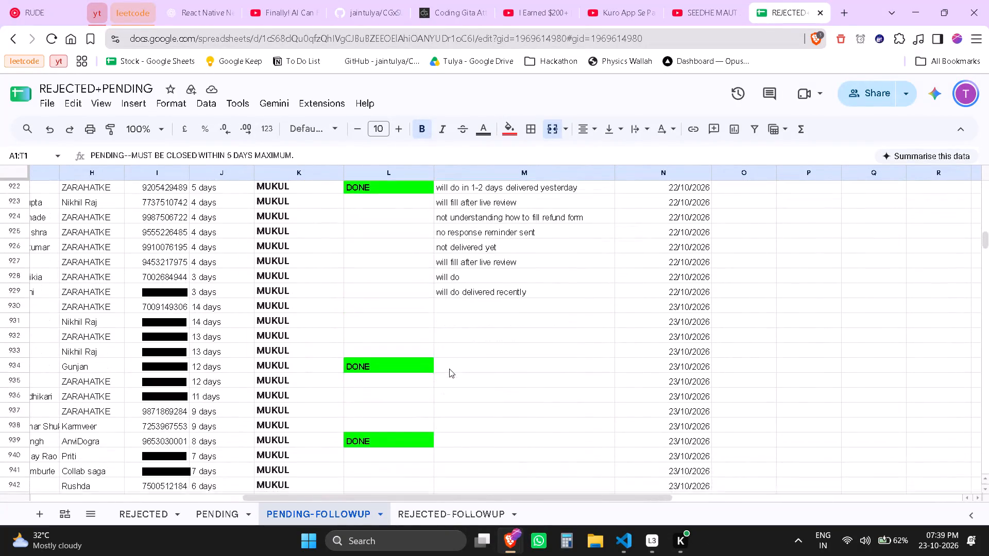
pyautogui.scroll(-15, 449, 369)
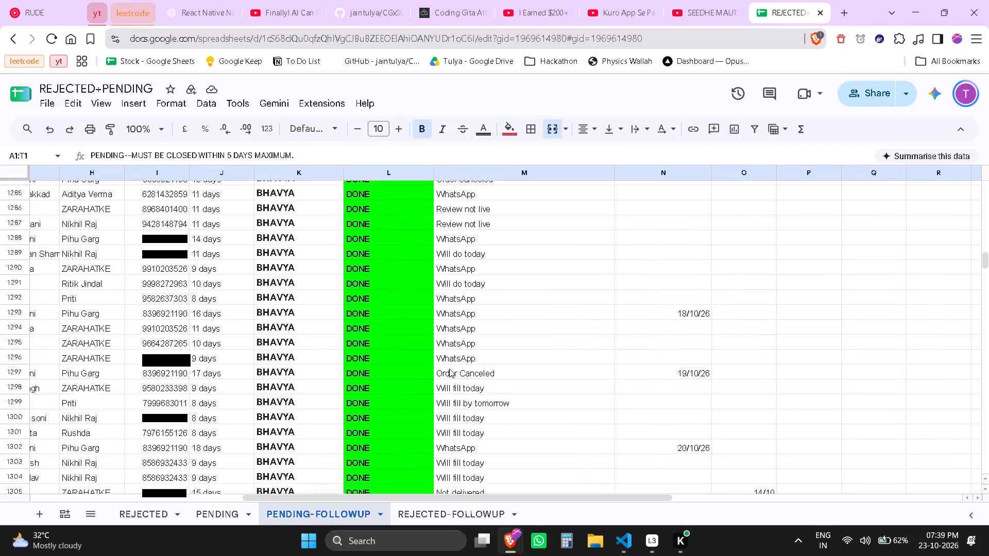
pyautogui.scroll(-18, 449, 369)
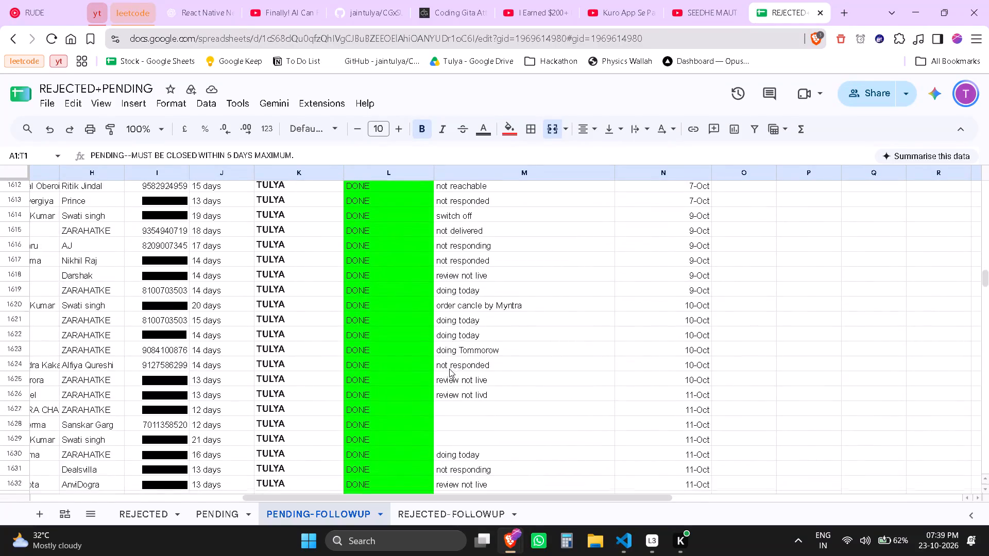
pyautogui.scroll(-10, 449, 369)
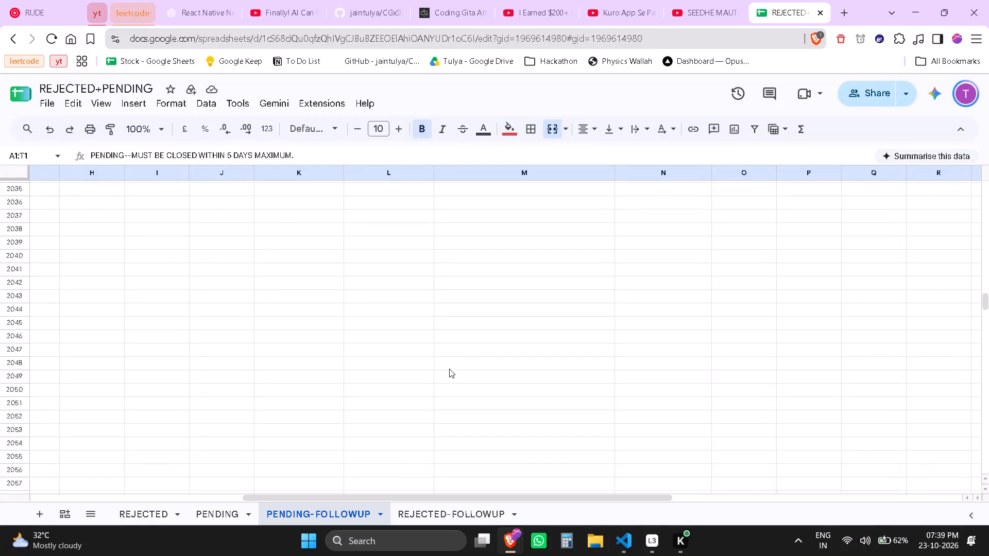
pyautogui.scroll(1, 449, 369)
pyautogui.hscroll(1, 449, 369)
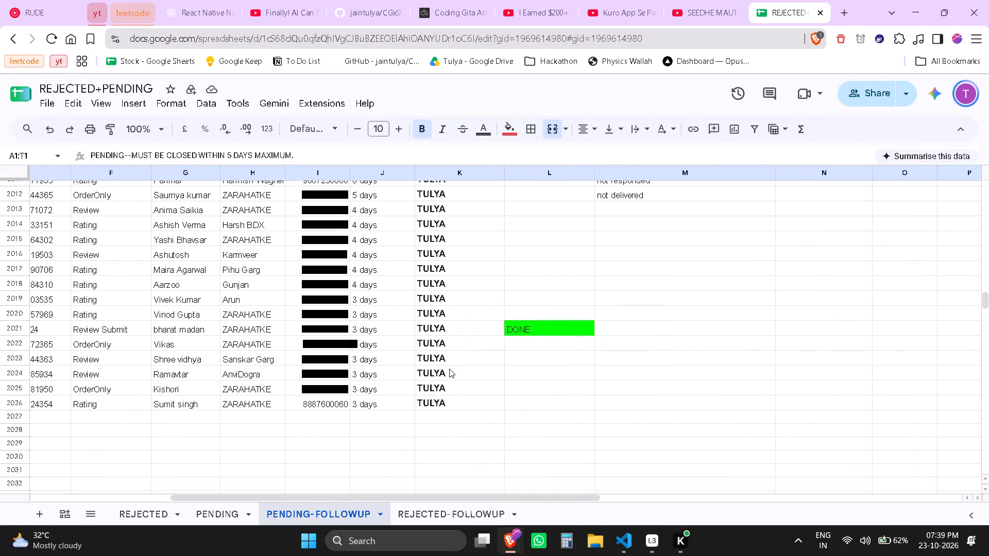
pyautogui.hscroll(3, 449, 369)
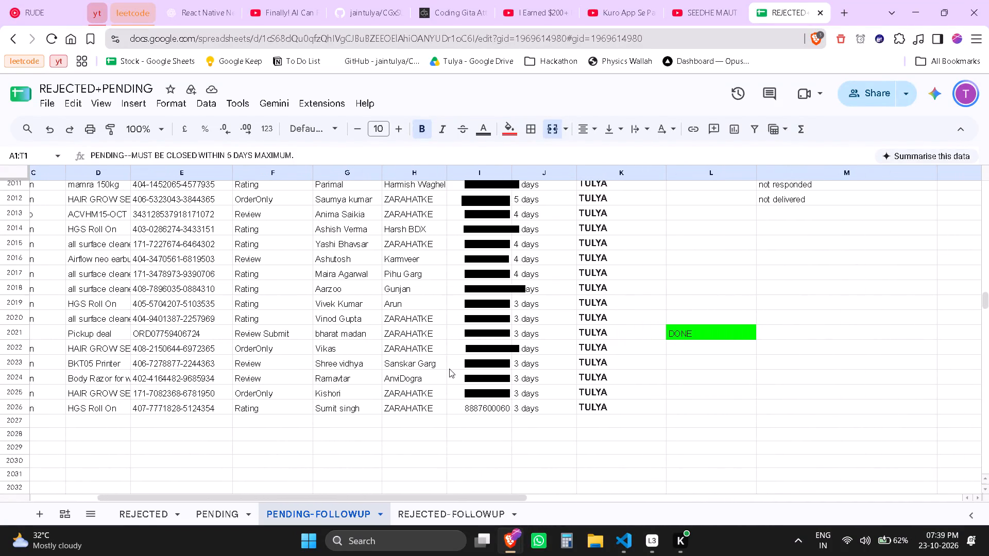
pyautogui.hscroll(1, 449, 369)
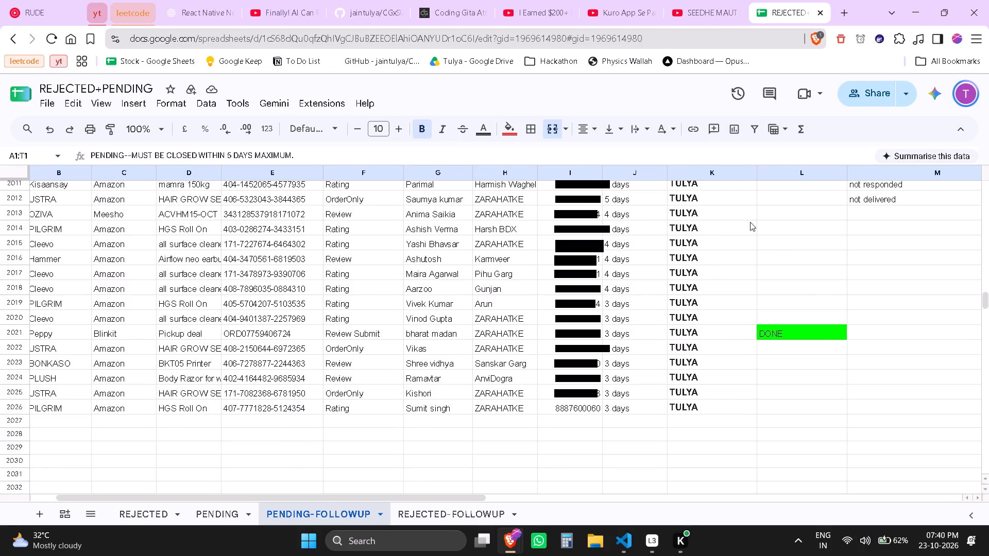
# Enter the remark "doing today" for the PILGRIM HGS Roll On order in row 2014.
pyautogui.click(861, 228)
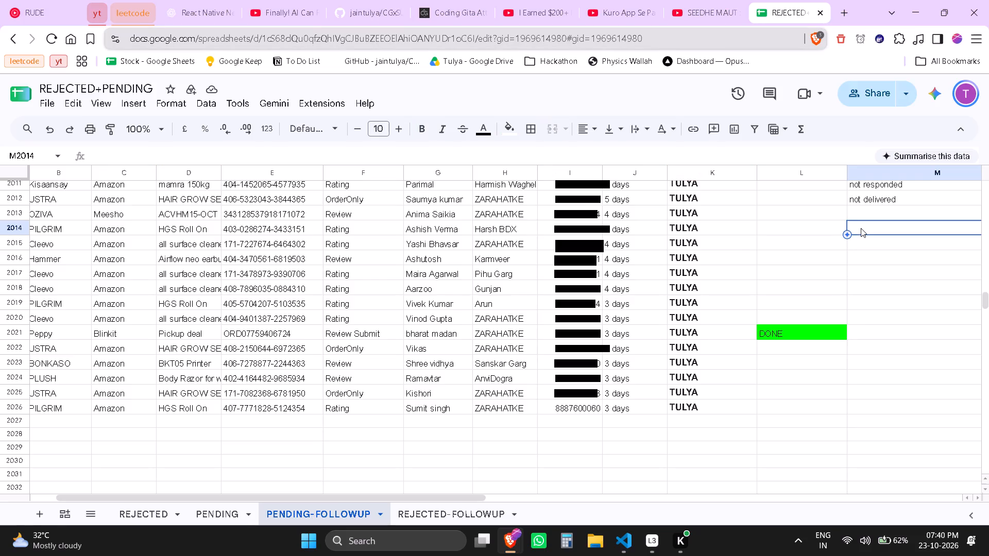
pyautogui.write('doing today')
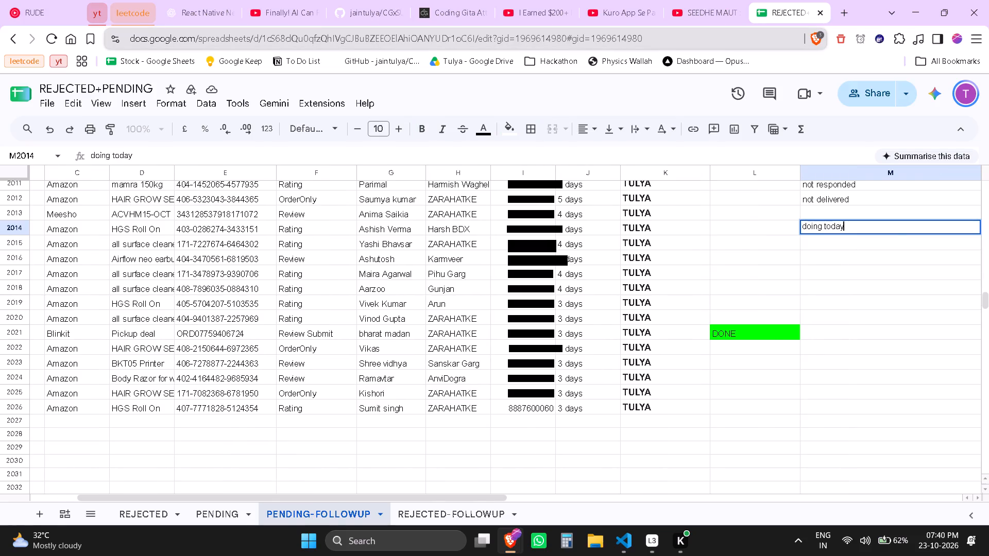
pyautogui.click(831, 206)
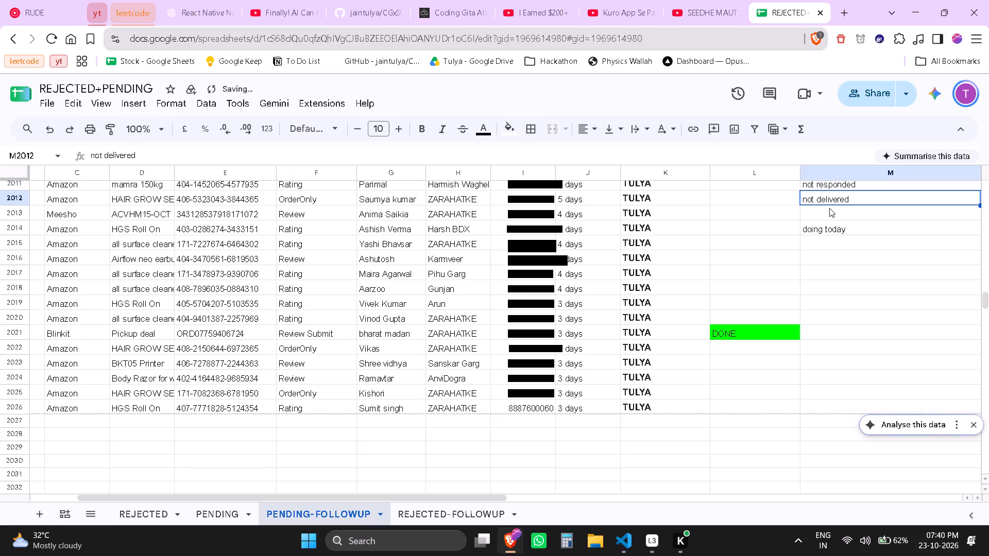
# Copy the remark "not delivered" from row 2012 to the OZIVA Meesho order in row 2013.
pyautogui.click(826, 212)
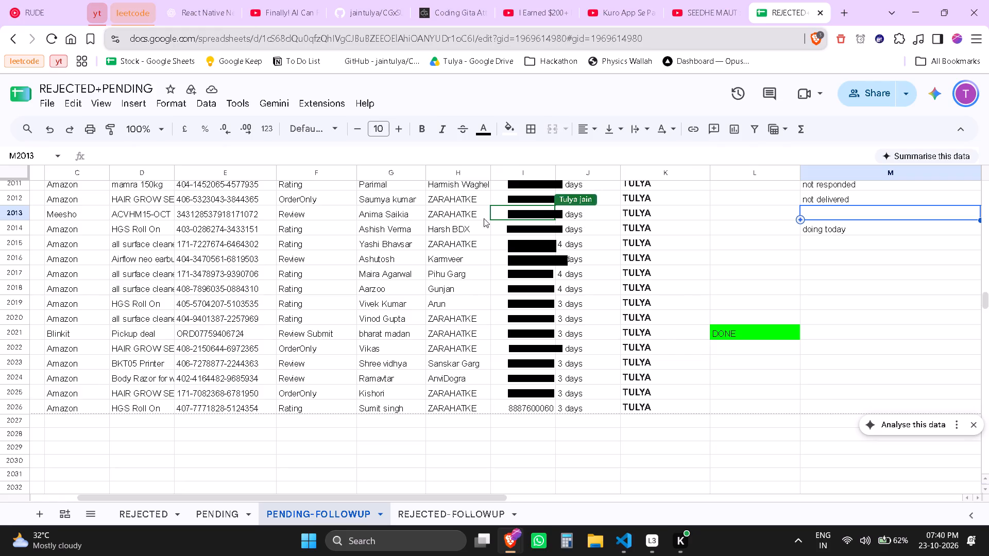
pyautogui.hscroll(2, 149, 244)
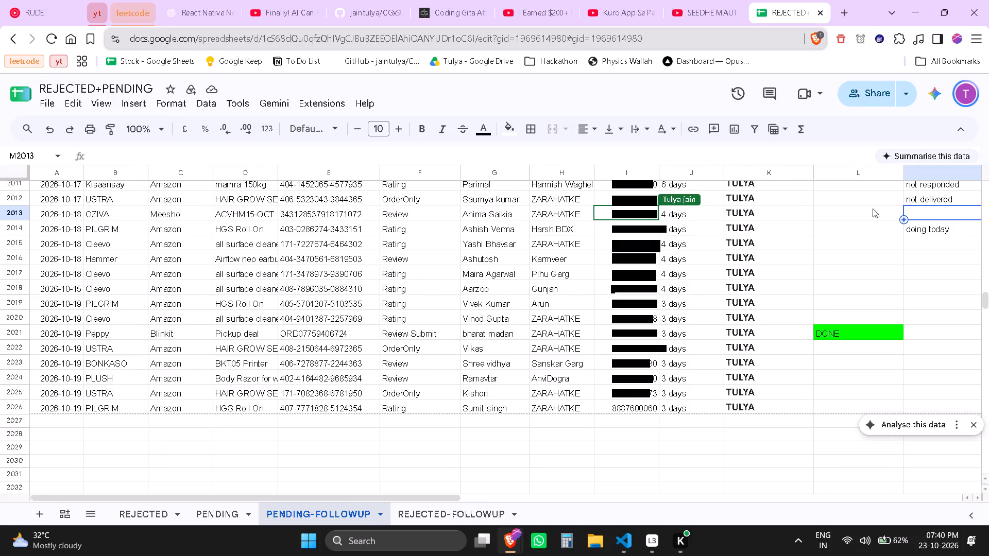
pyautogui.click(923, 199)
pyautogui.hotkey('ctrl', 'c')
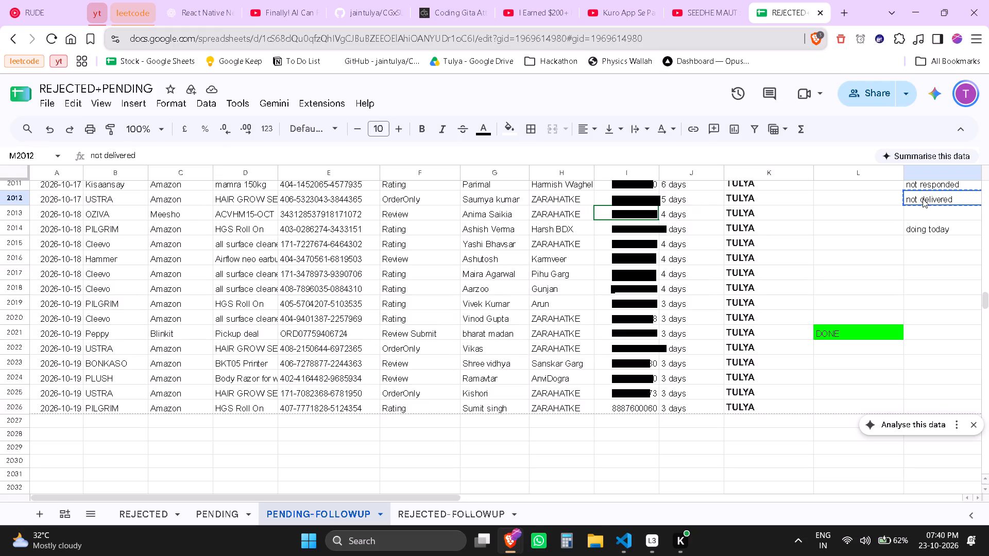
pyautogui.click(915, 216)
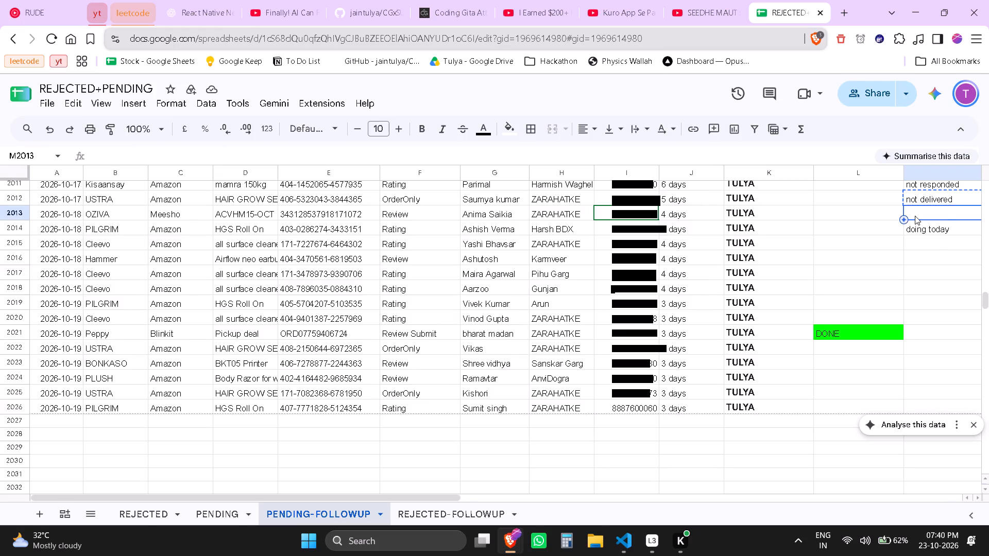
pyautogui.hotkey('ctrl', 'v')
pyautogui.click(895, 272)
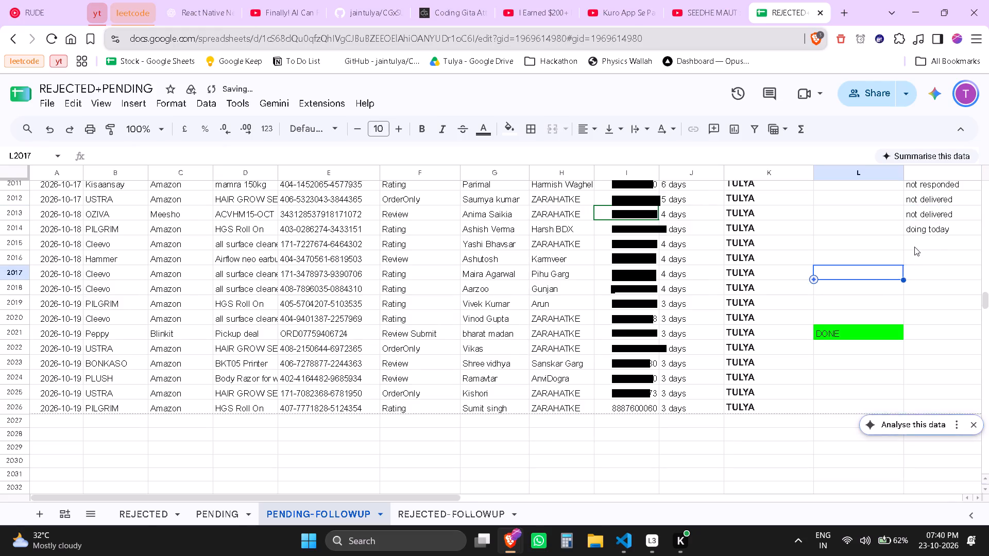
# Enter the remark "not delivered" for the Cleevo all surface cleaner order in row 2015.
pyautogui.click(914, 247)
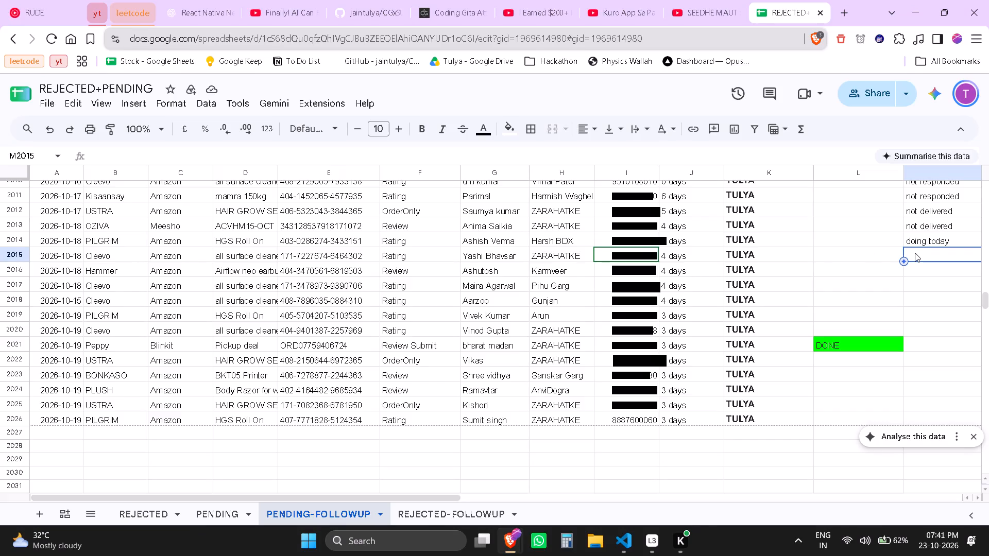
pyautogui.write('not')
pyautogui.press('space')
pyautogui.write('delivered')
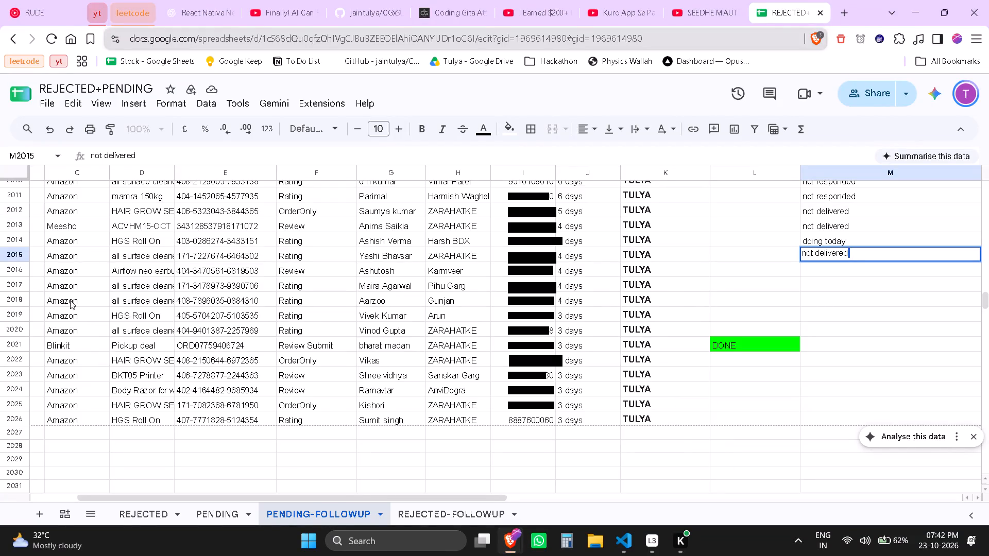
pyautogui.click(138, 271)
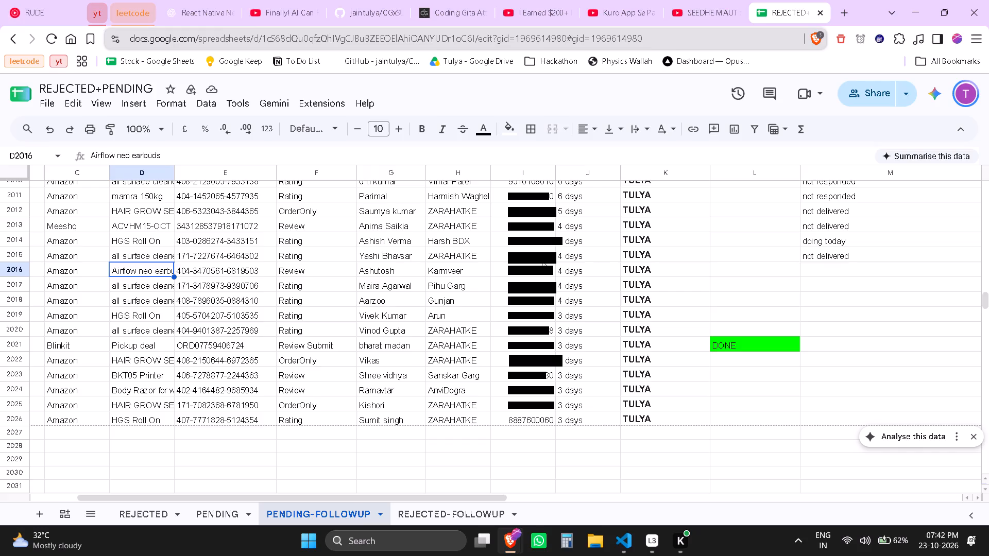
# Enter the remark "busy" for the Hammer Airflow neo earbuds order in row 2016.
pyautogui.click(816, 274)
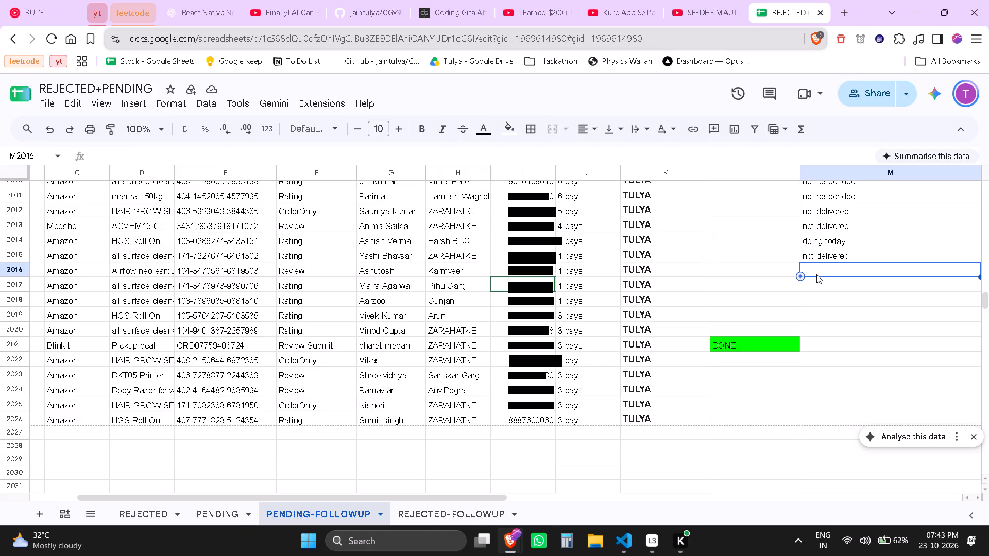
pyautogui.press('n')
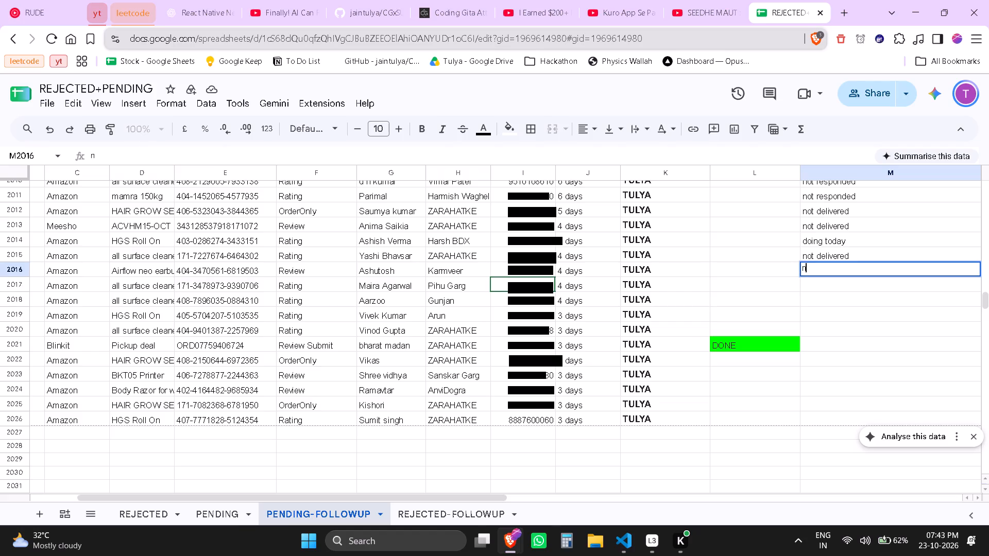
pyautogui.press('BackSpace')
pyautogui.write('bu')
pyautogui.write('sy')
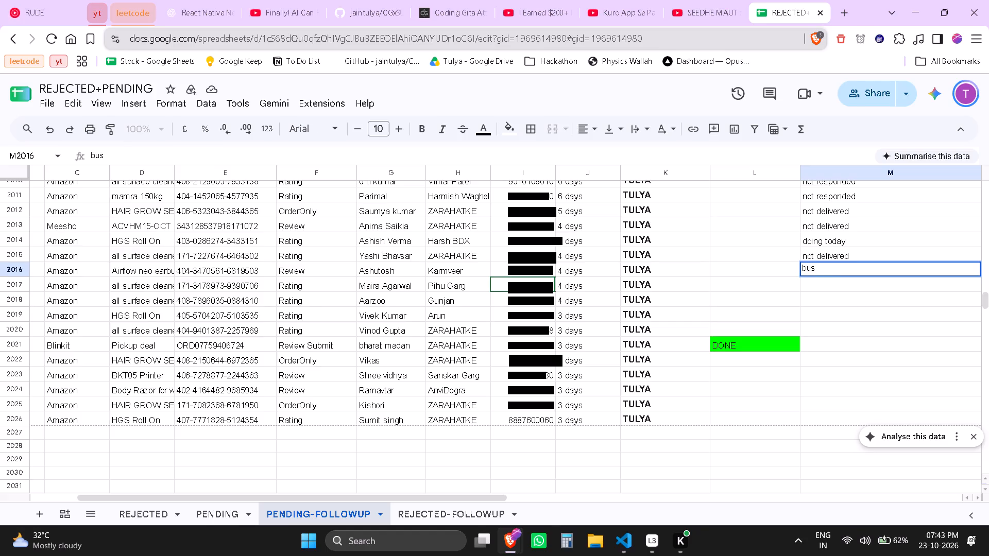
# Start the remark for the Cleevo order in row 2017 with "switch".
pyautogui.click(816, 287)
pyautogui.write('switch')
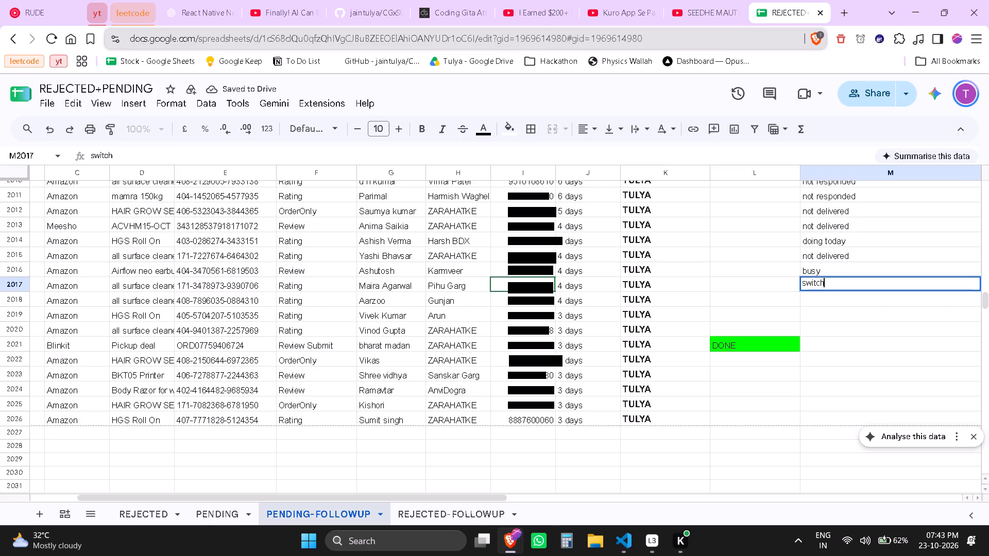
# Complete the remark for the all surface cleaner order in row 2017 so it reads "switchoff".
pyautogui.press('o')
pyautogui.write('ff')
pyautogui.click(809, 302)
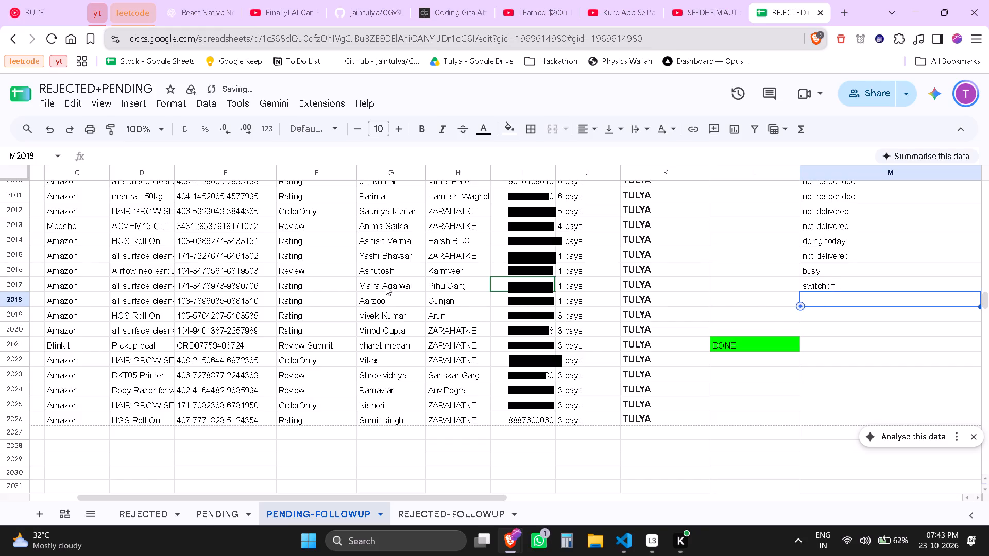
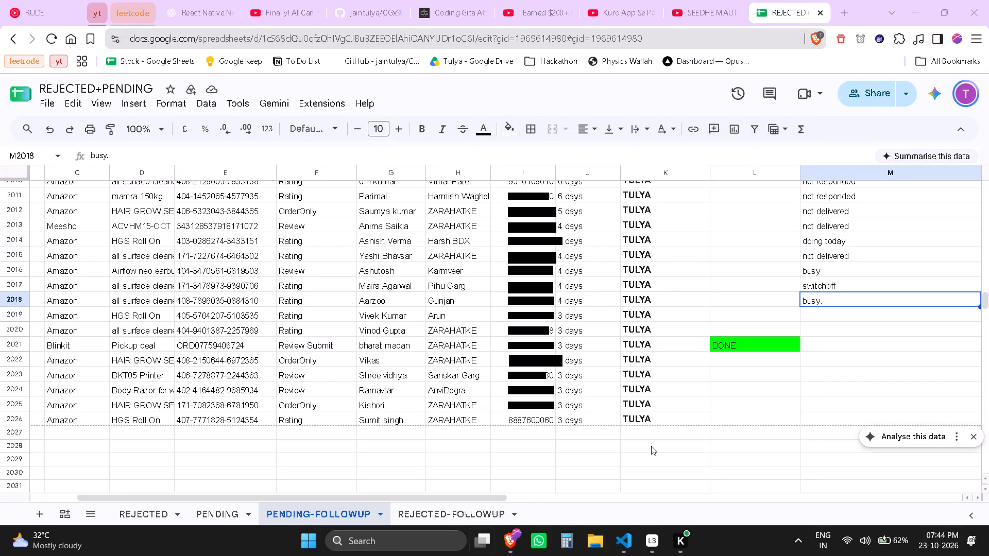
# Select the contact number of the HGS Roll On order in row 2019 for its follow-up.
pyautogui.click(518, 318)
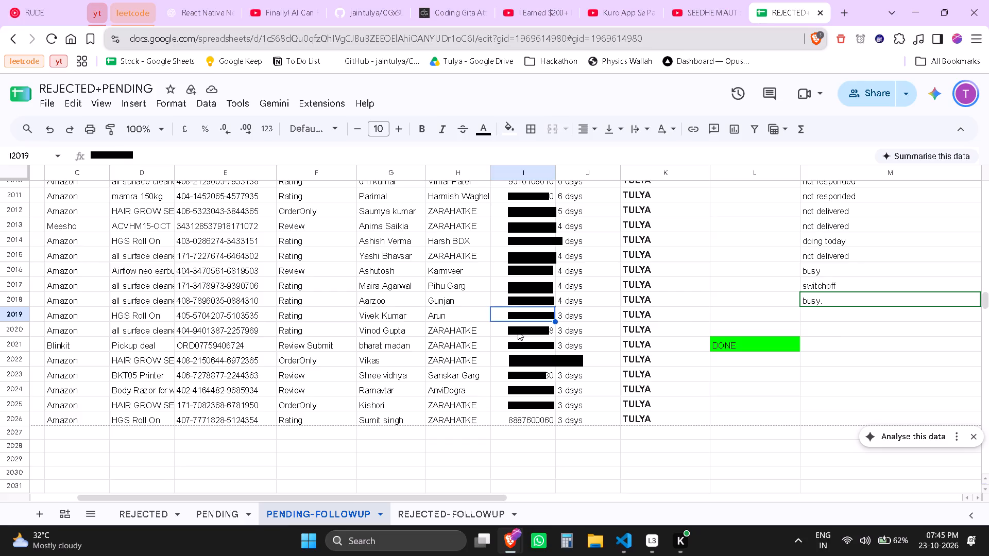
# Enter the remark "doing today" for the PILGRIM HGS Roll On order in row 2019.
pyautogui.click(833, 313)
pyautogui.press('n')
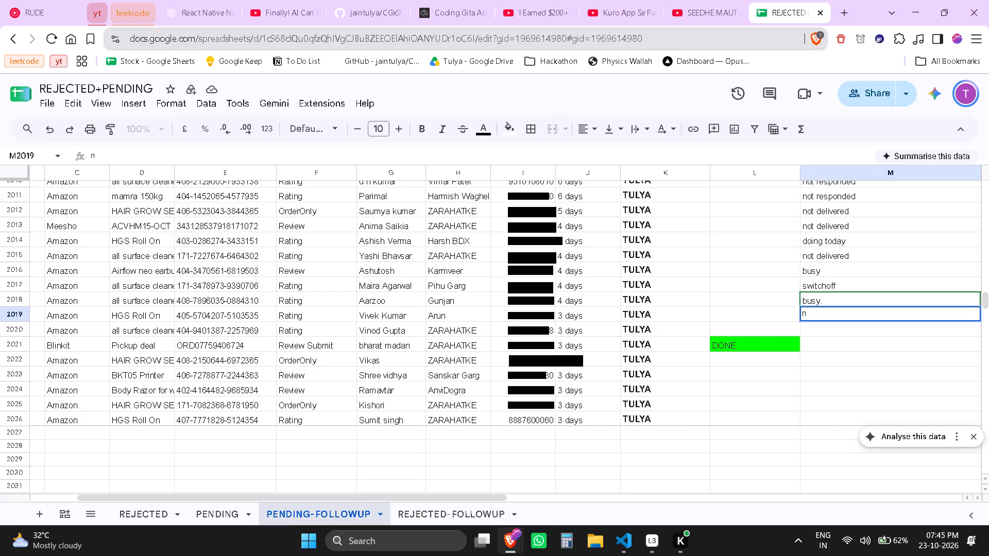
pyautogui.press('o')
pyautogui.press('BackSpace')
pyautogui.press('BackSpace')
pyautogui.write('doing to')
pyautogui.write('day')
pyautogui.click(853, 324)
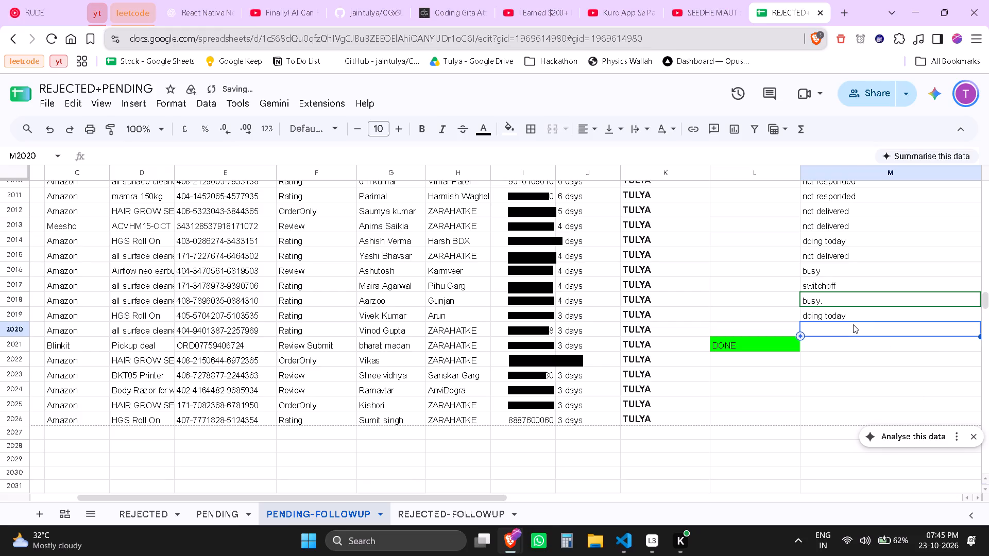
# Examine the details of the Cleevo all surface cleaner order in row 2020.
pyautogui.click(853, 324)
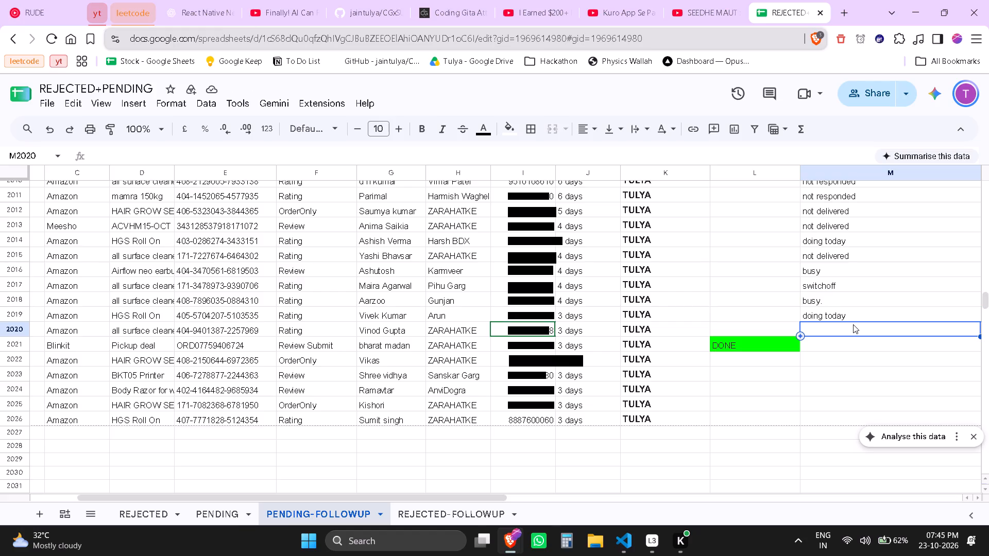
pyautogui.hscroll(1, 580, 349)
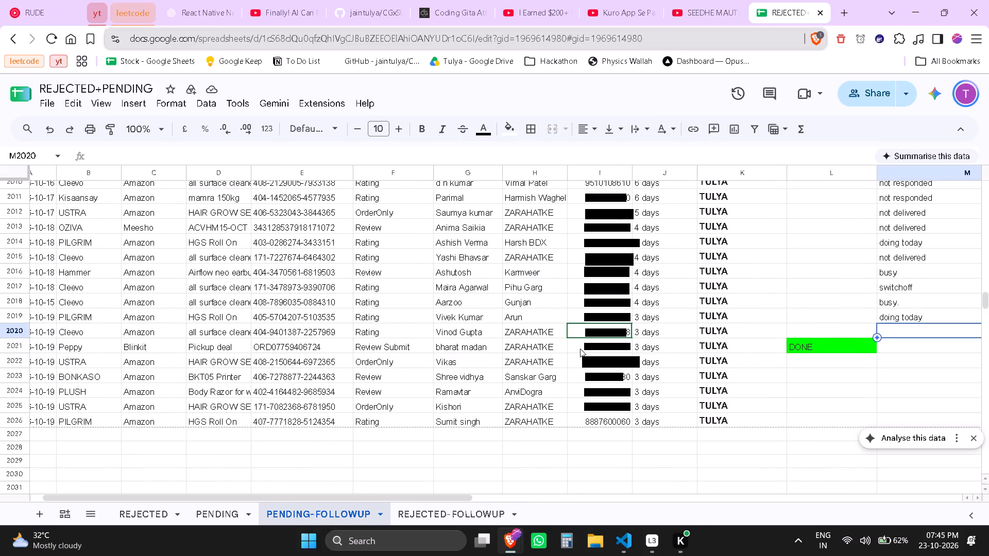
pyautogui.hscroll(3, 580, 349)
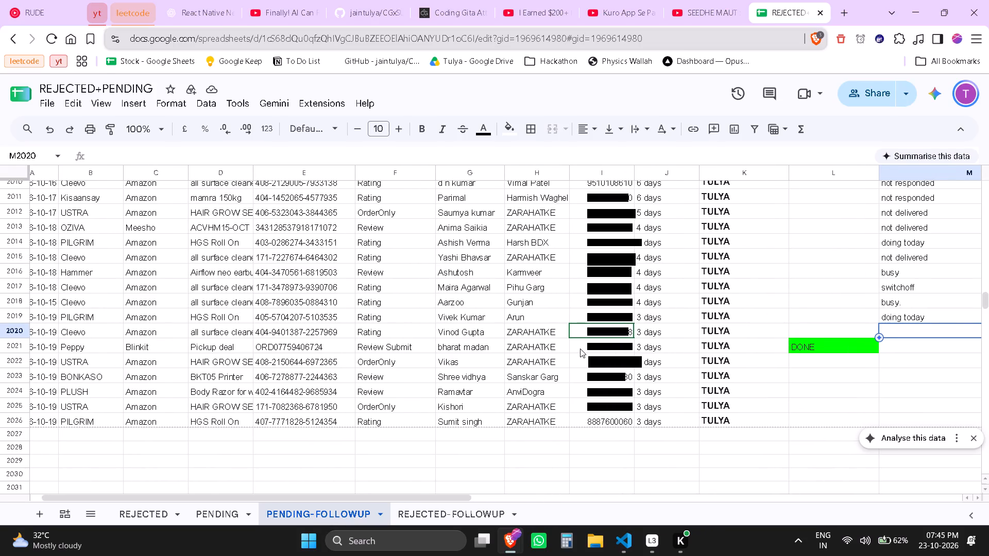
pyautogui.hscroll(2, 580, 349)
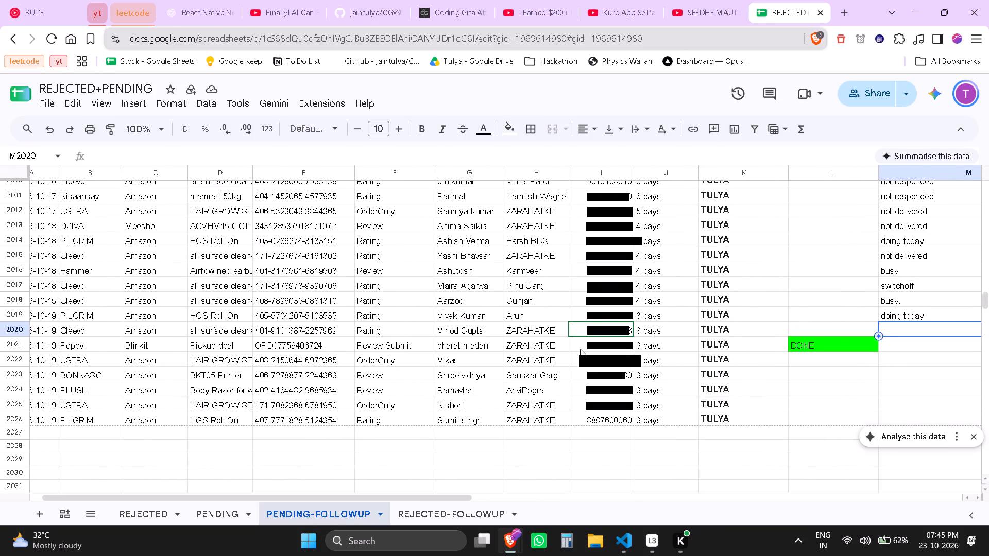
pyautogui.hscroll(2, 580, 349)
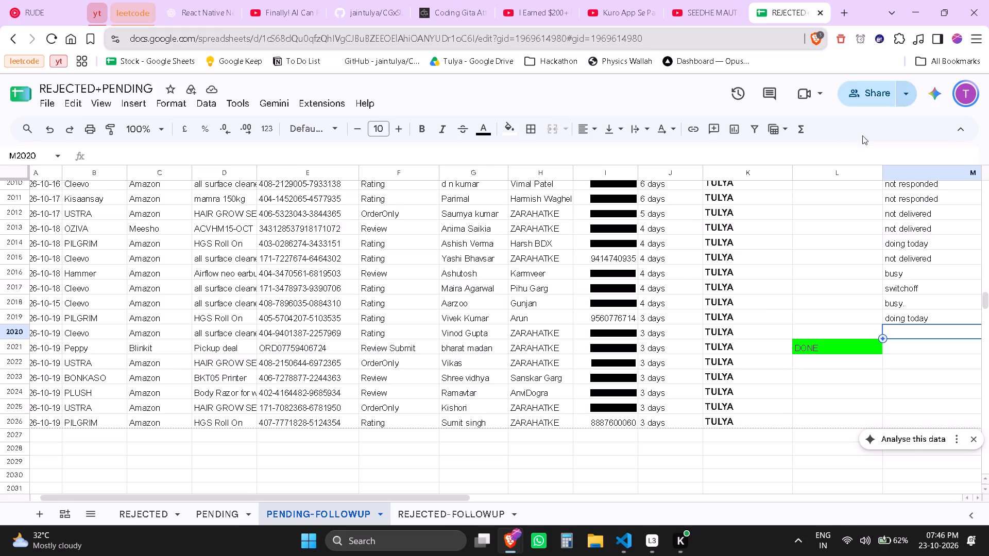
# Enter the remark "not responded" for the Cleevo all surface cleaner order in row 2020.
pyautogui.click(894, 331)
pyautogui.write('not')
pyautogui.press('space')
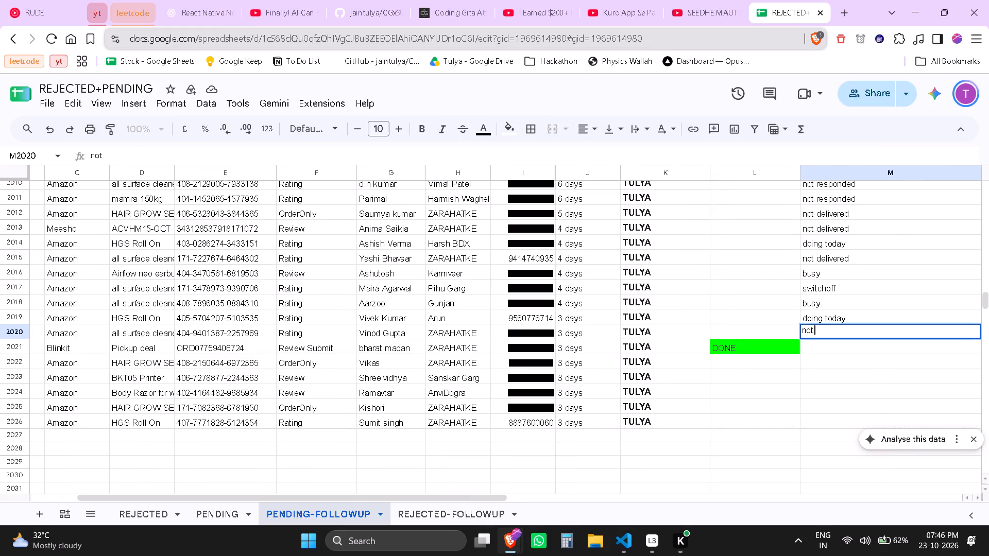
pyautogui.write('res')
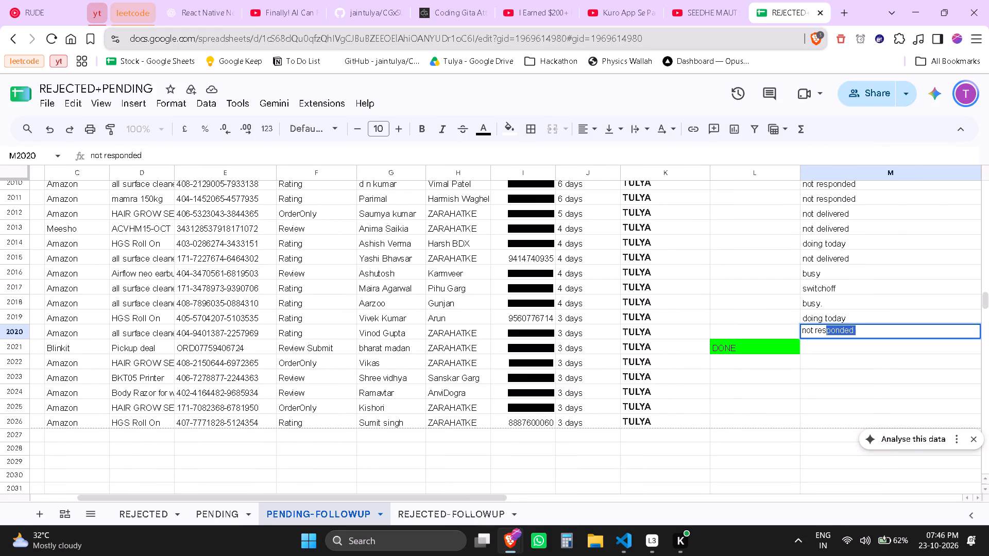
pyautogui.press('Tab')
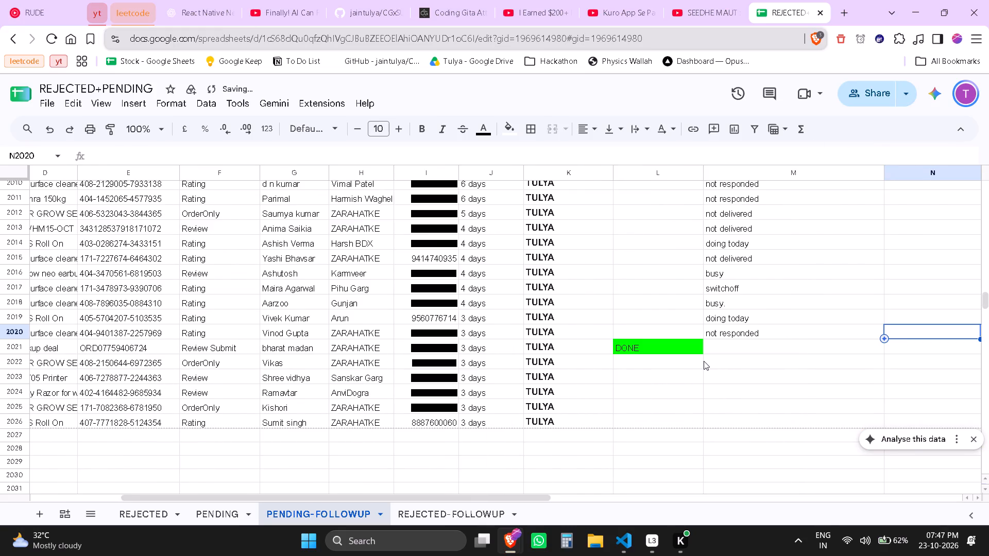
# Select the empty remark cell for the USTRA order in row 2022 and check that order's details.
pyautogui.click(704, 361)
pyautogui.click(730, 363)
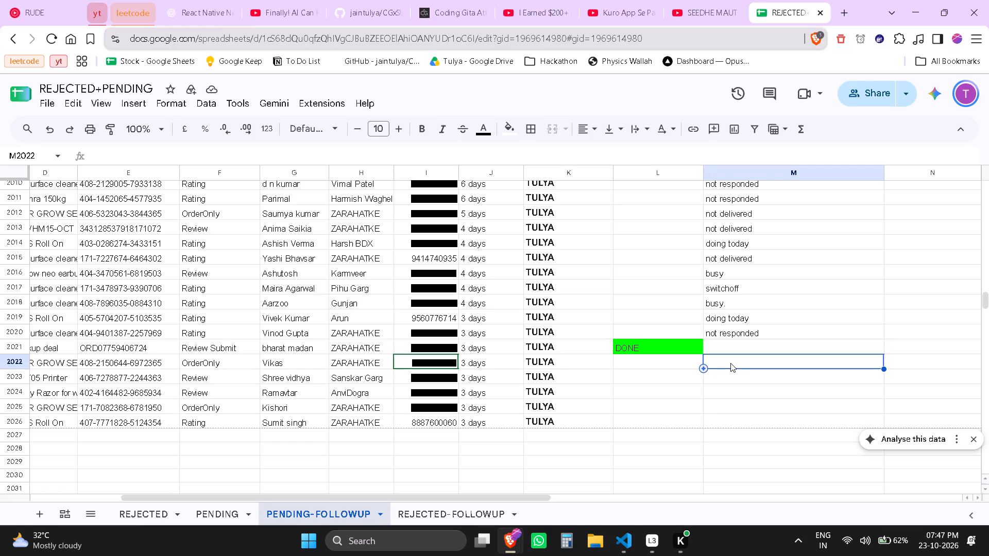
pyautogui.hscroll(1, 197, 341)
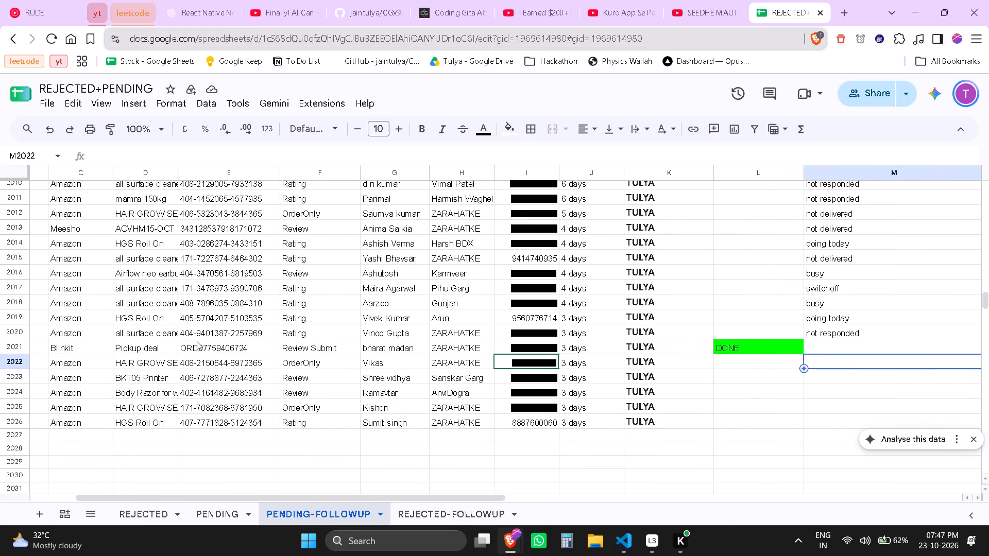
pyautogui.hscroll(1, 197, 341)
pyautogui.hscroll(-1, 197, 341)
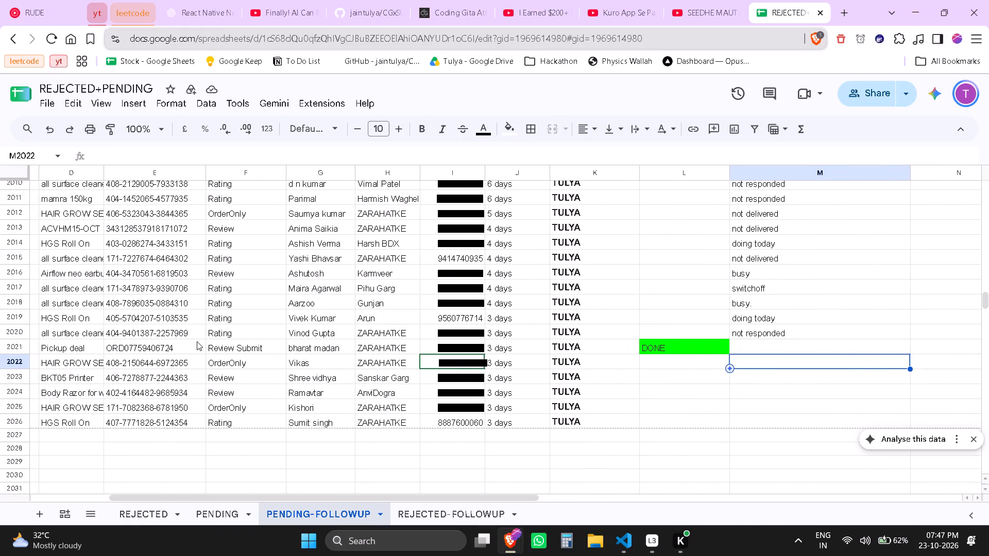
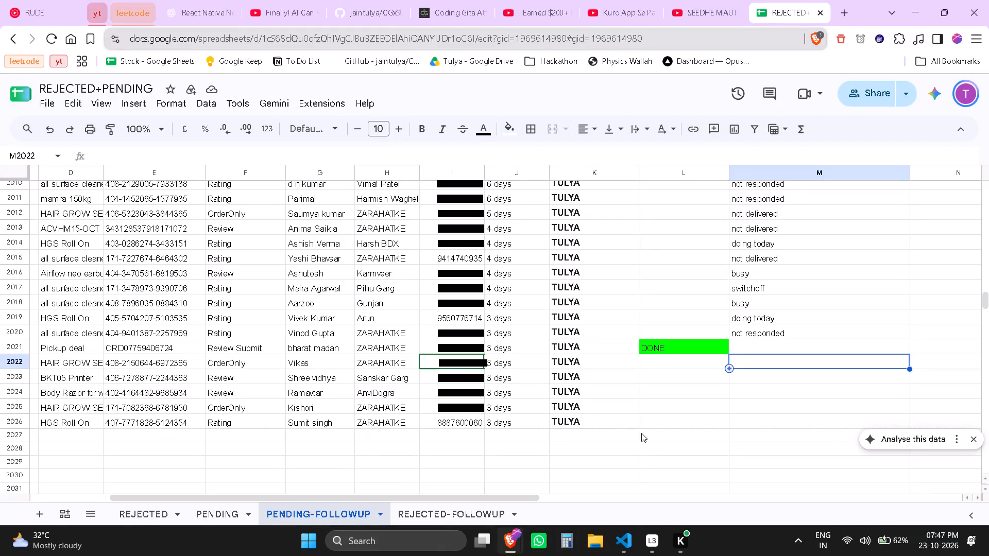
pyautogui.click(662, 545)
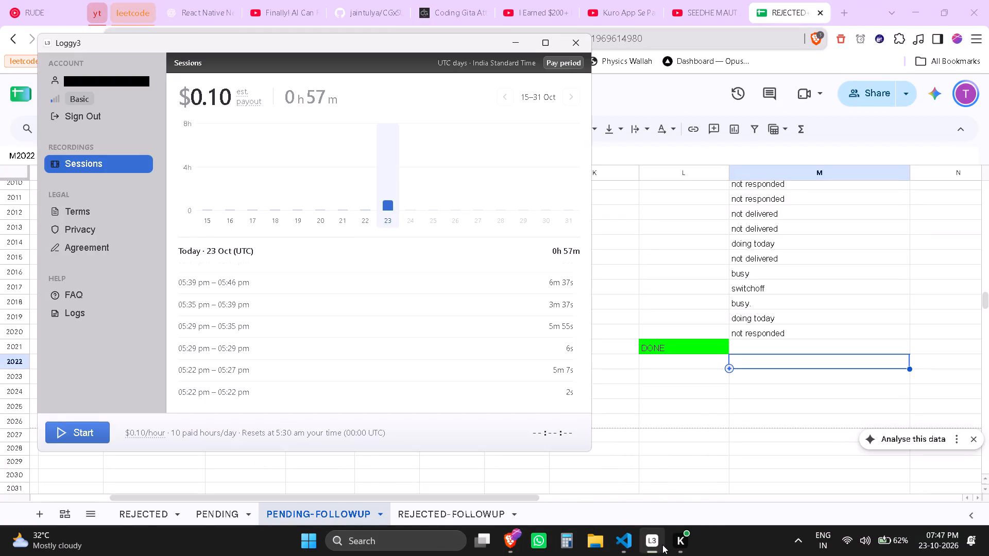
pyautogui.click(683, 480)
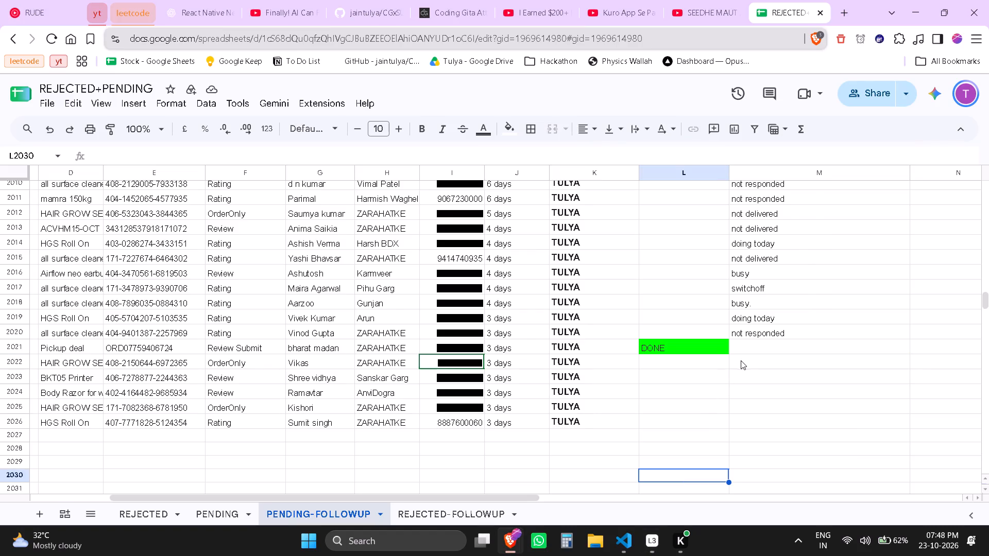
# Enter the remark "not delivered" for the USTRA HAIR GROW order in row 2022.
pyautogui.click(742, 360)
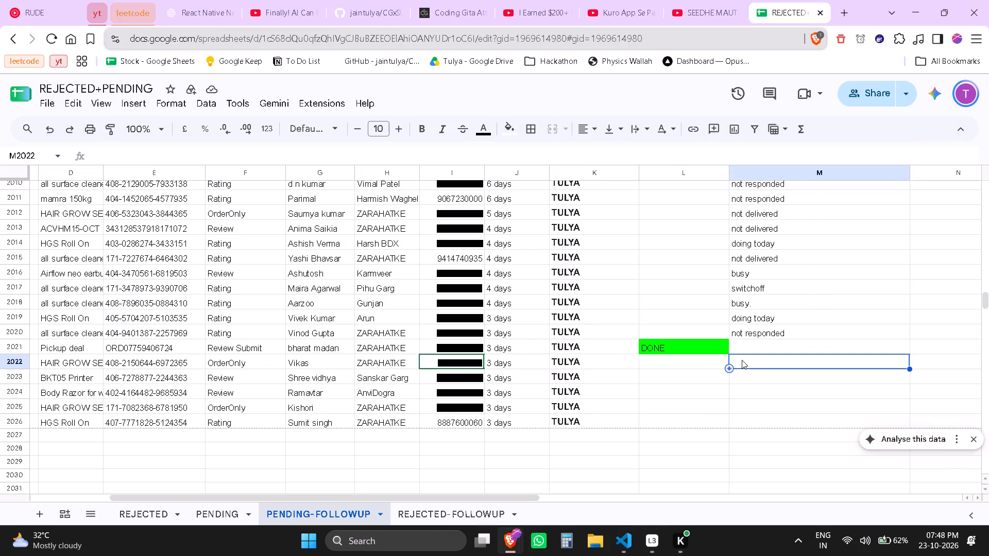
pyautogui.hscroll(1, 742, 360)
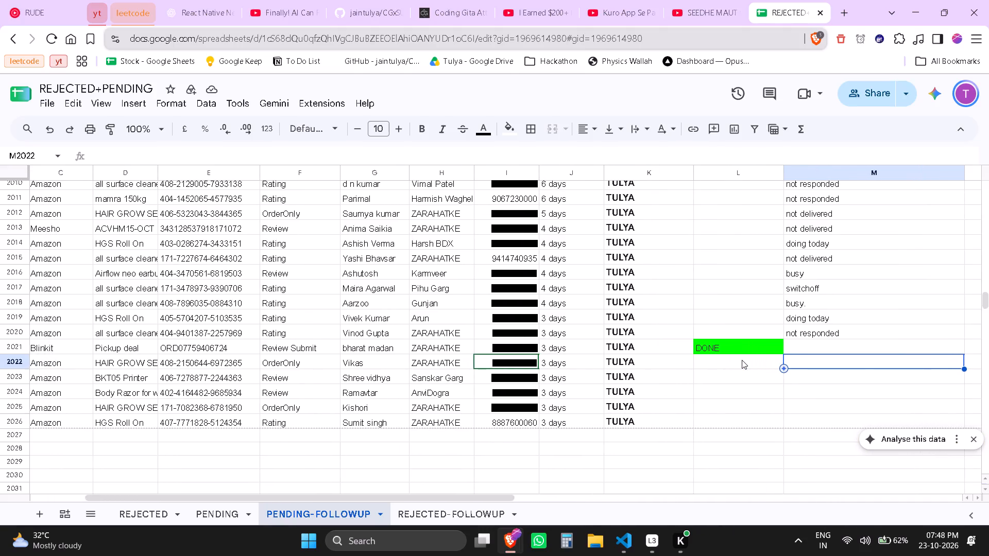
pyautogui.hscroll(1, 742, 360)
pyautogui.write('not delivered')
pyautogui.press('space')
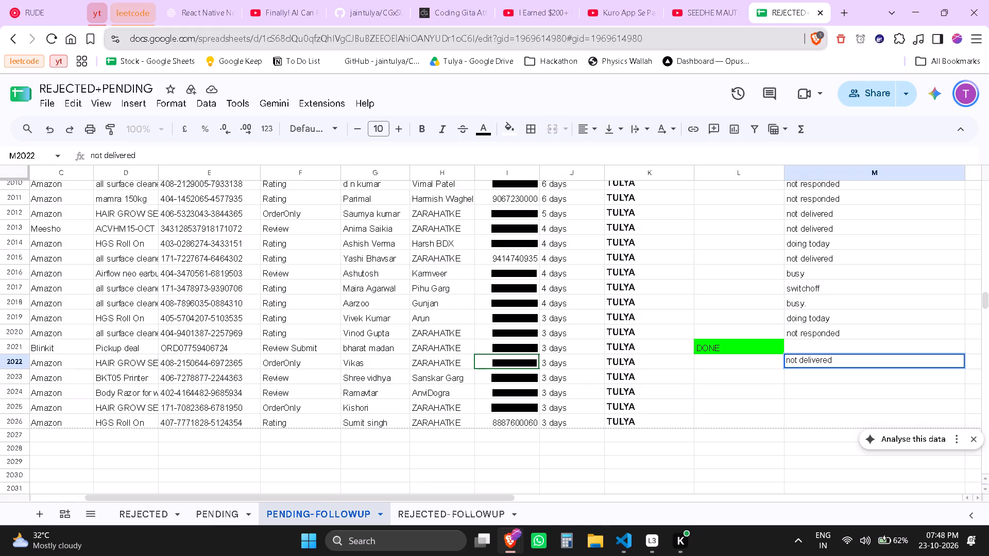
pyautogui.press('Return')
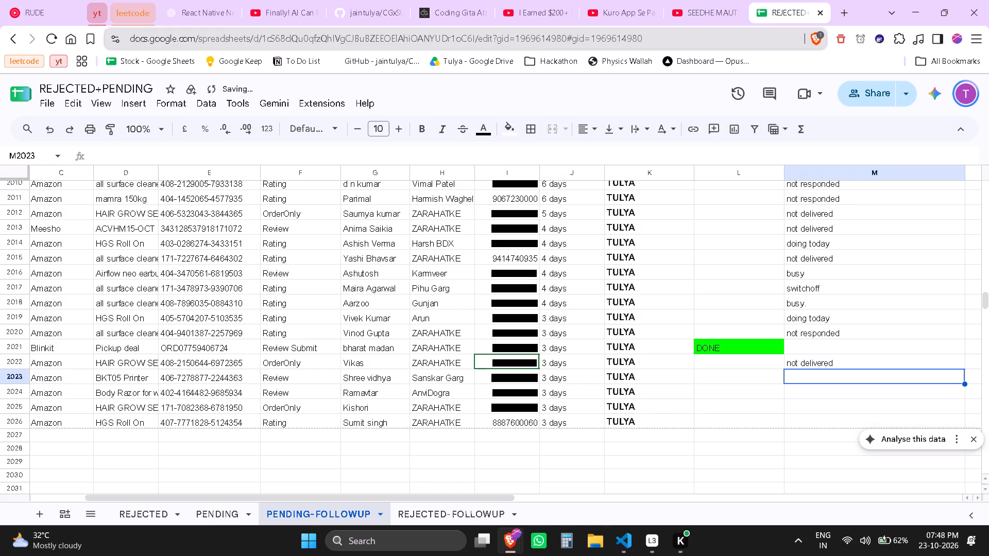
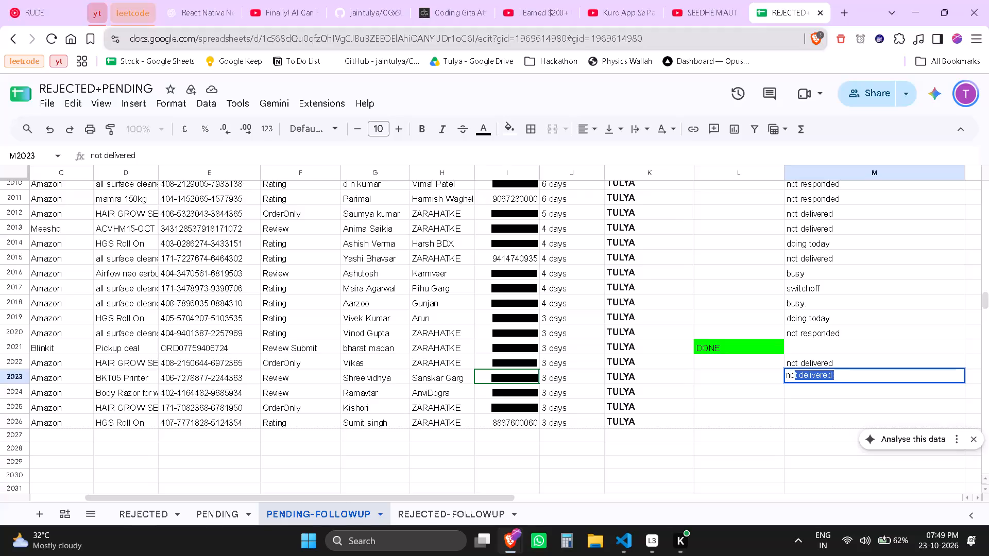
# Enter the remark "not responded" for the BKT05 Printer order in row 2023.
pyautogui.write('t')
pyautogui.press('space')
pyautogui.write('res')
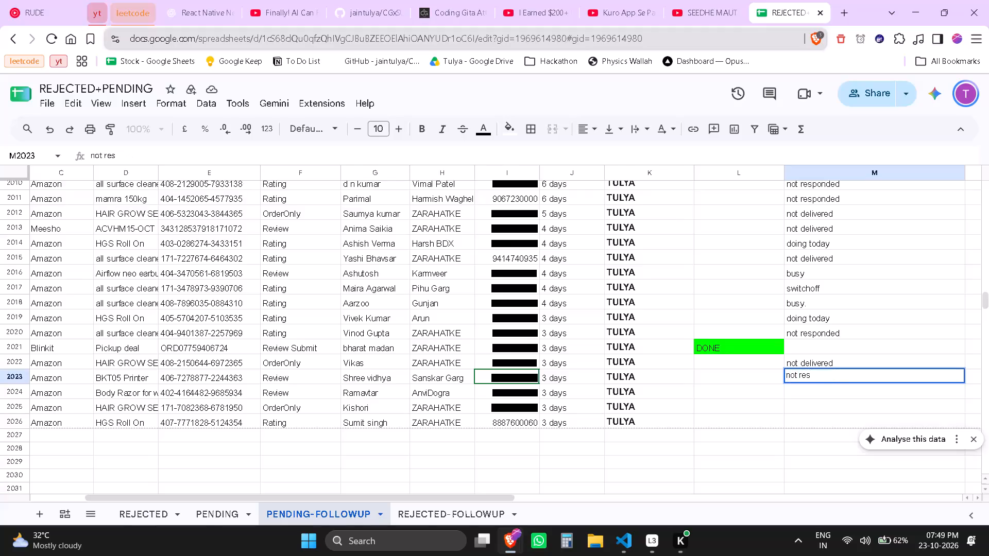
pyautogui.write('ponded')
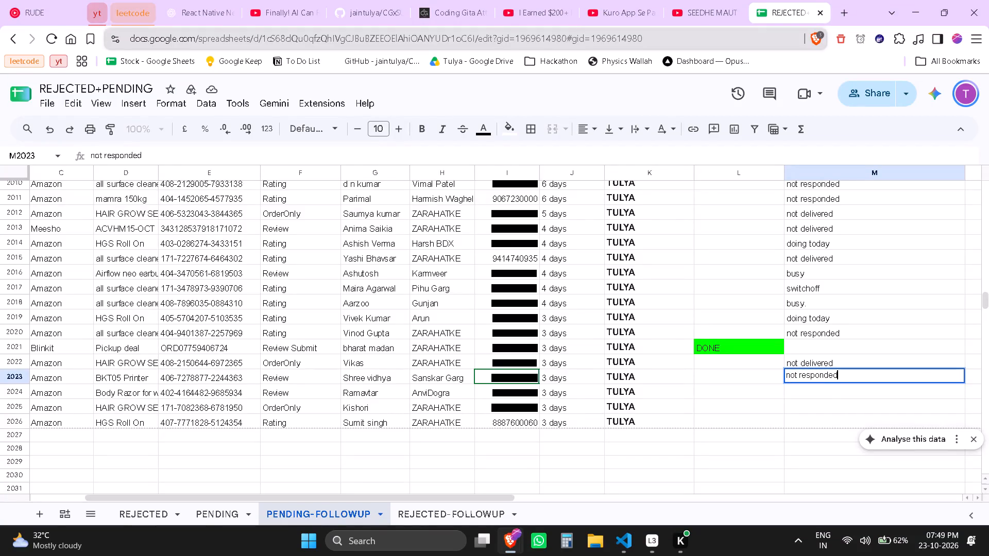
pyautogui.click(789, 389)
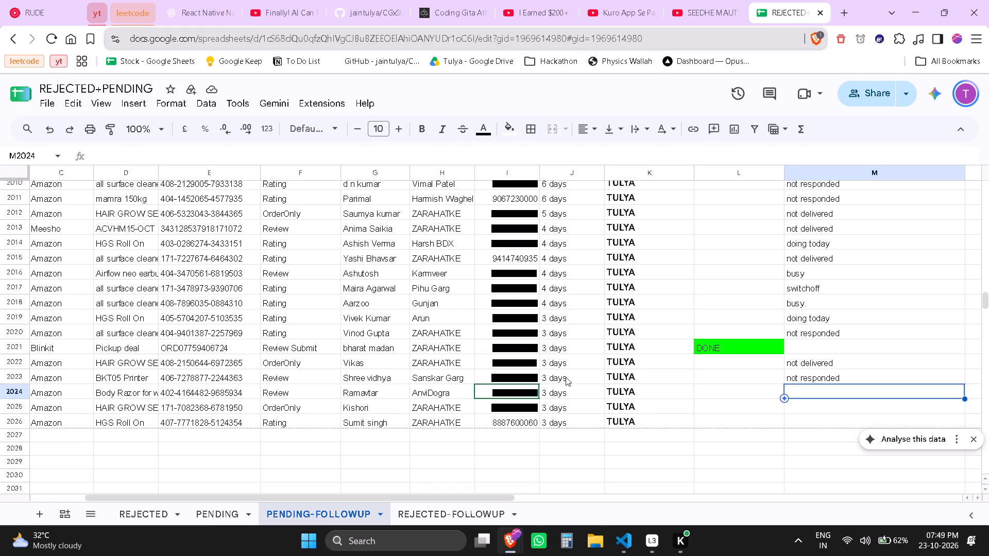
# Look through the filtered orders in the PENDING sheet, including the filter options of the contact number column.
pyautogui.click(217, 508)
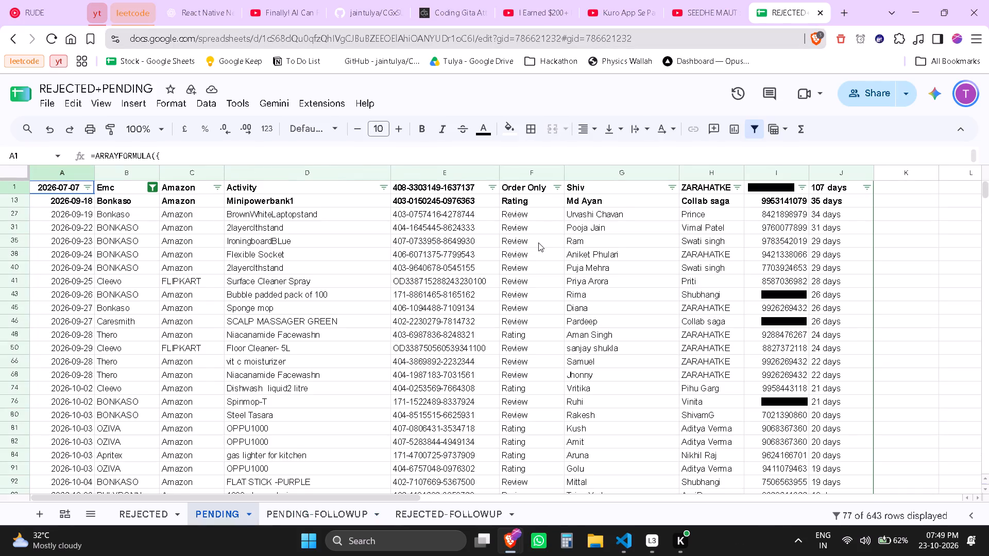
pyautogui.click(798, 185)
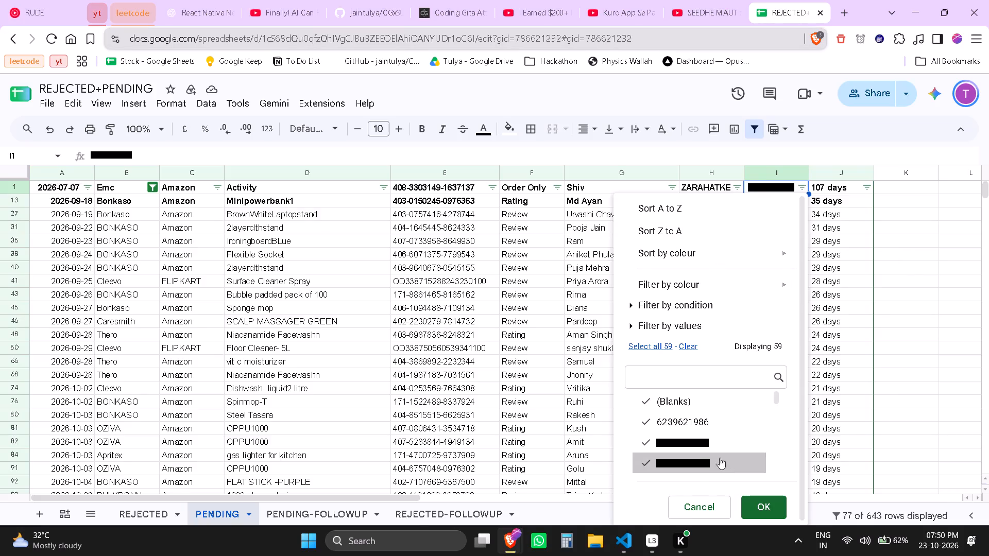
pyautogui.hscroll(-1, 696, 419)
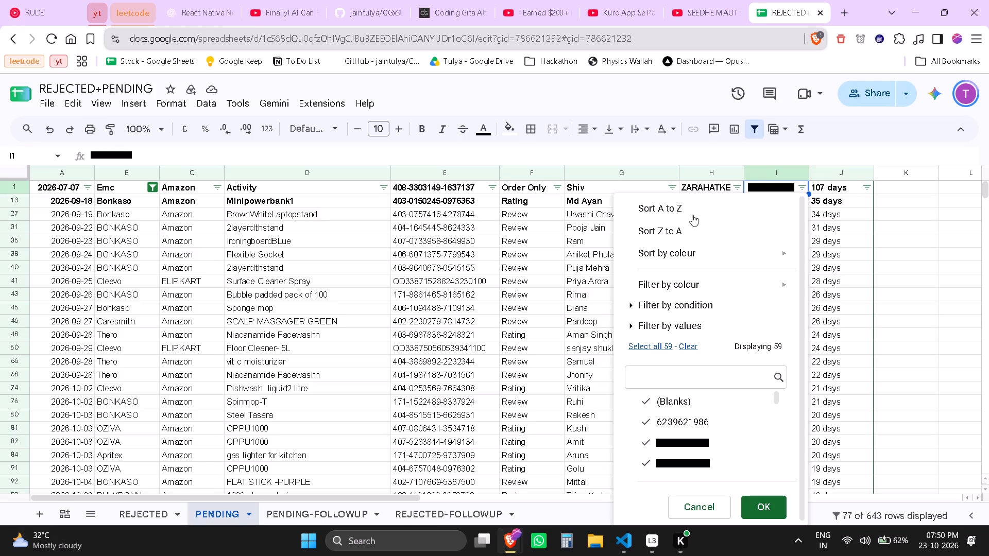
pyautogui.click(899, 227)
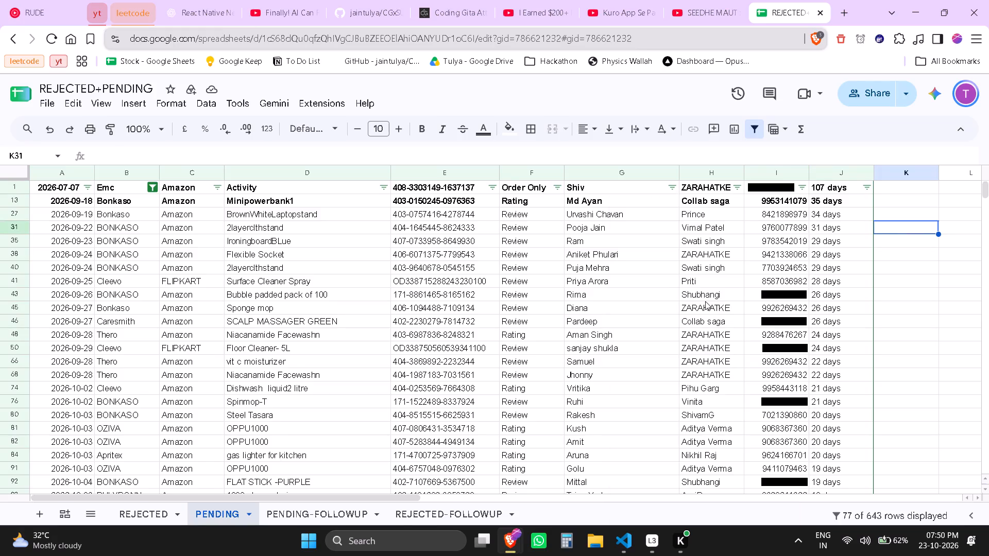
pyautogui.scroll(4, 705, 301)
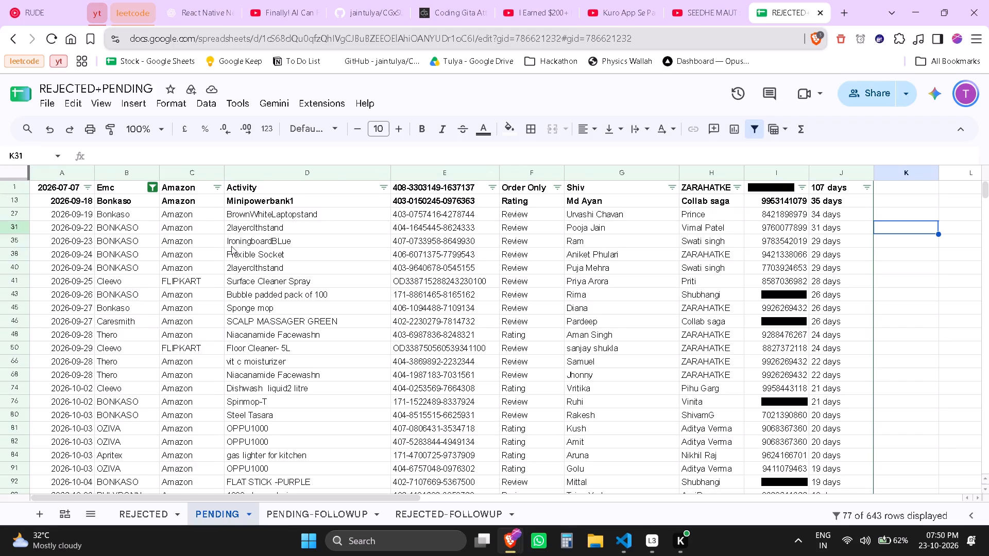
pyautogui.scroll(-3, 523, 367)
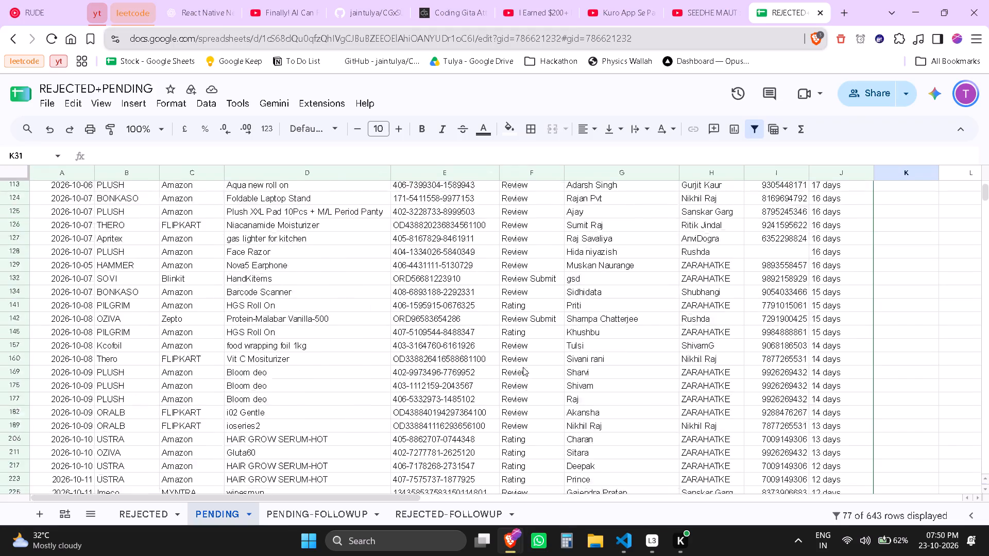
pyautogui.scroll(-11, 523, 367)
pyautogui.scroll(12, 523, 367)
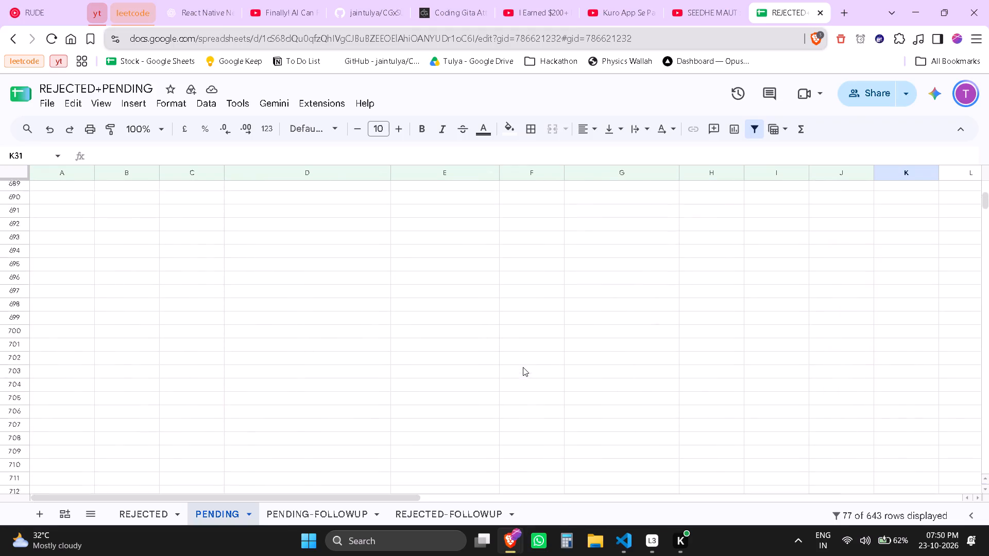
pyautogui.scroll(3, 523, 367)
pyautogui.scroll(-7, 523, 367)
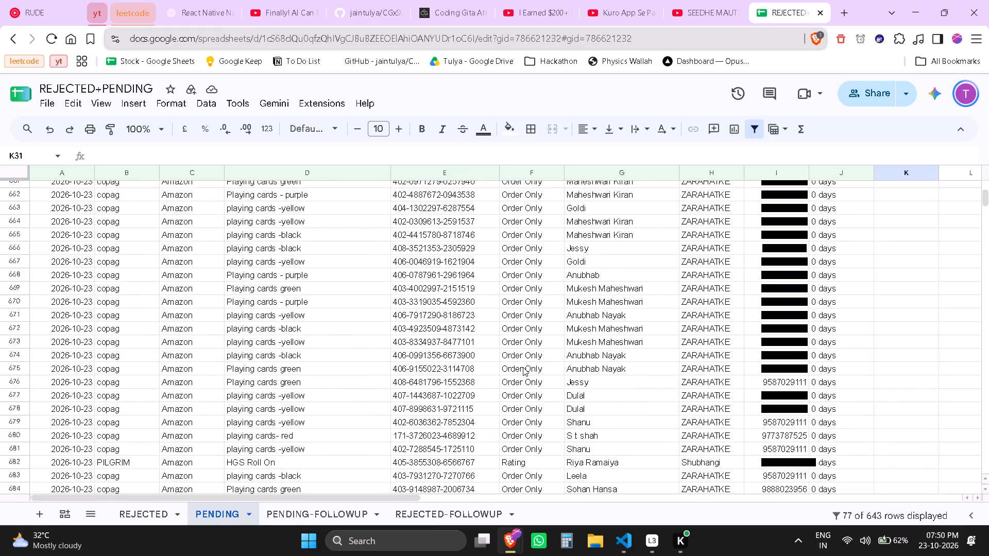
pyautogui.scroll(-3, 523, 367)
pyautogui.scroll(1, 523, 367)
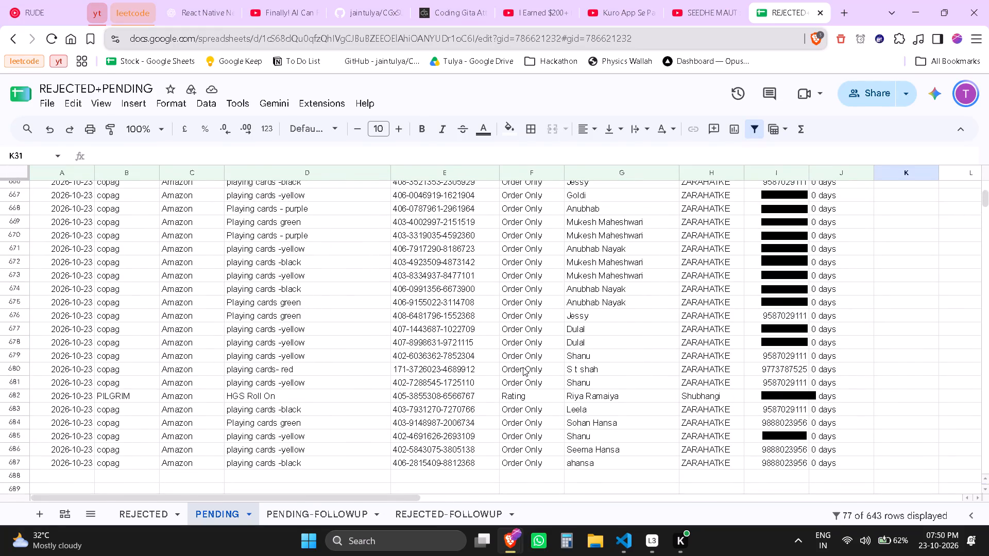
pyautogui.scroll(4, 523, 367)
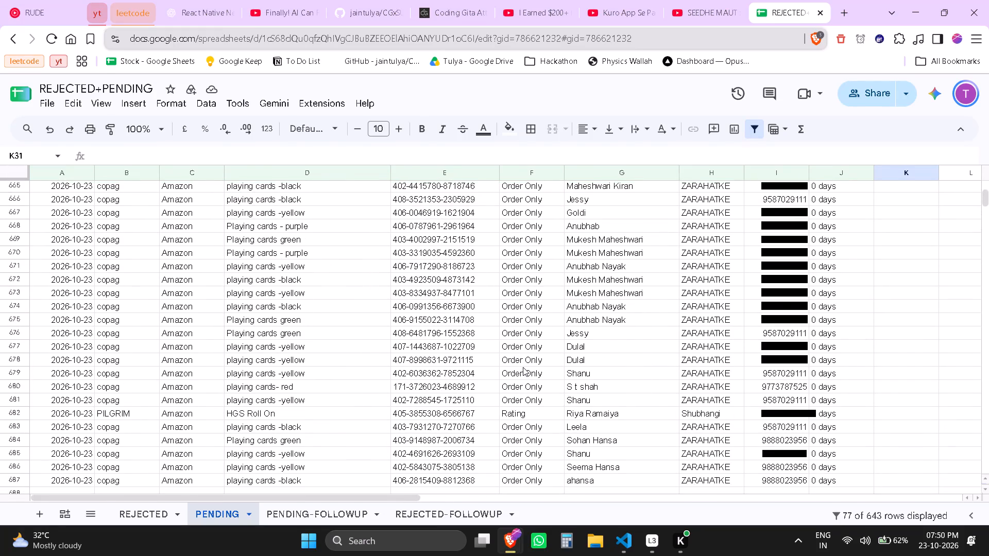
pyautogui.scroll(3, 523, 367)
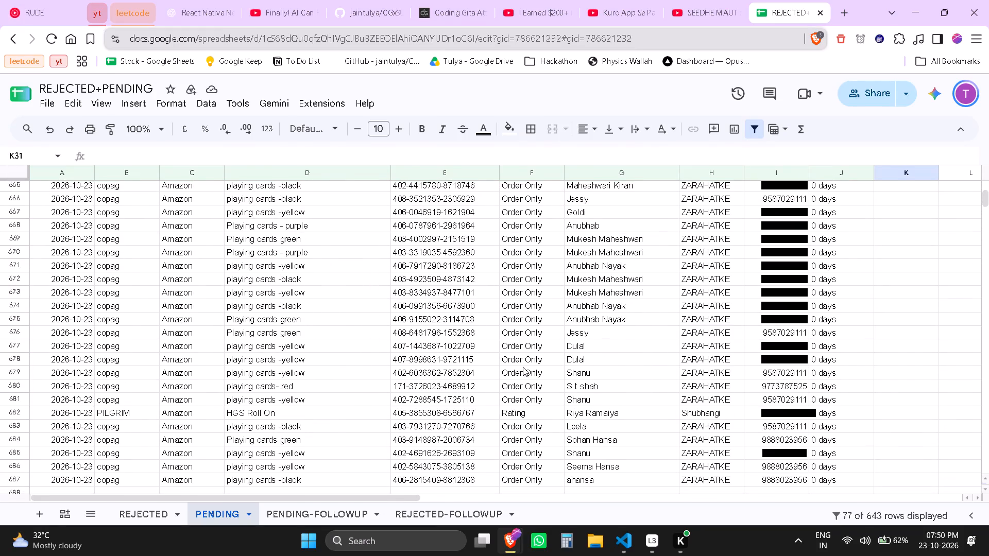
pyautogui.scroll(4, 523, 367)
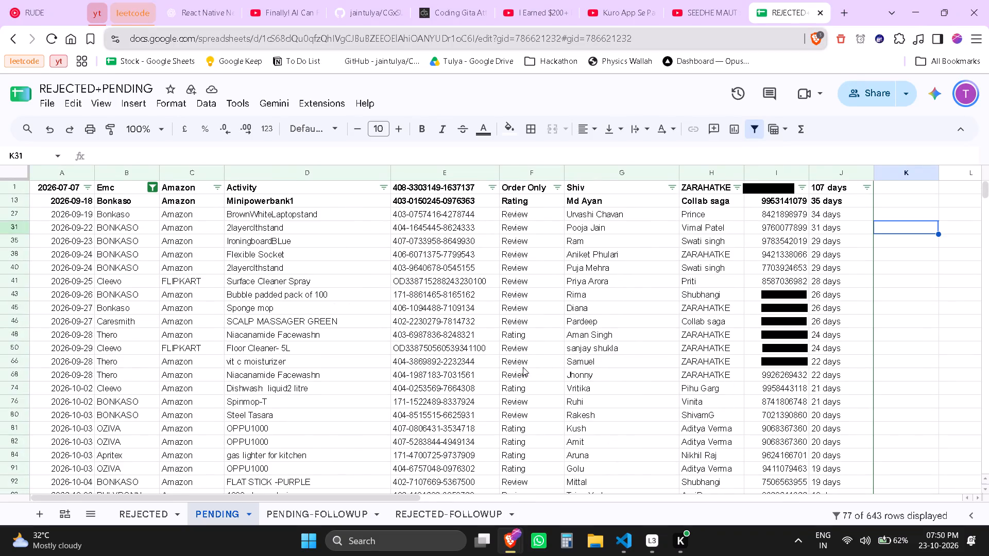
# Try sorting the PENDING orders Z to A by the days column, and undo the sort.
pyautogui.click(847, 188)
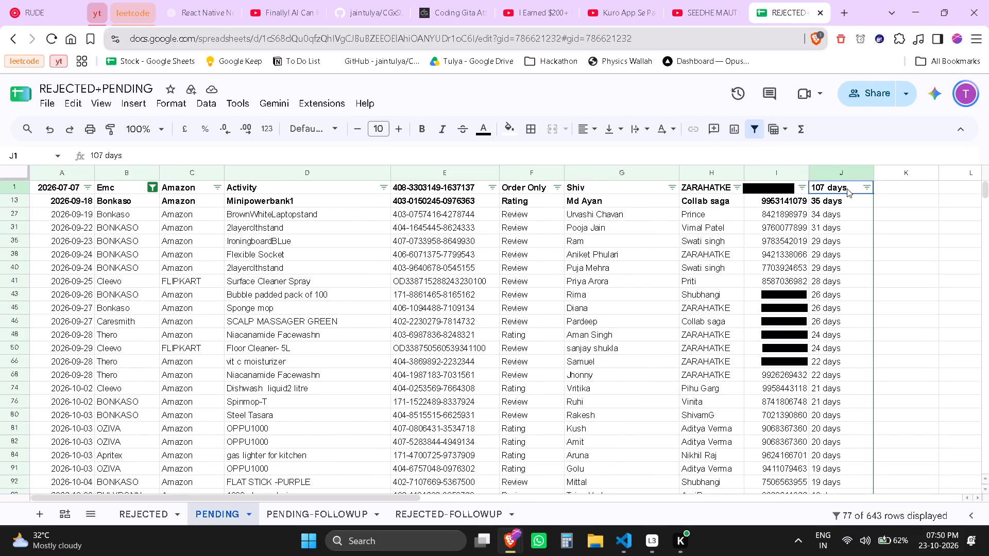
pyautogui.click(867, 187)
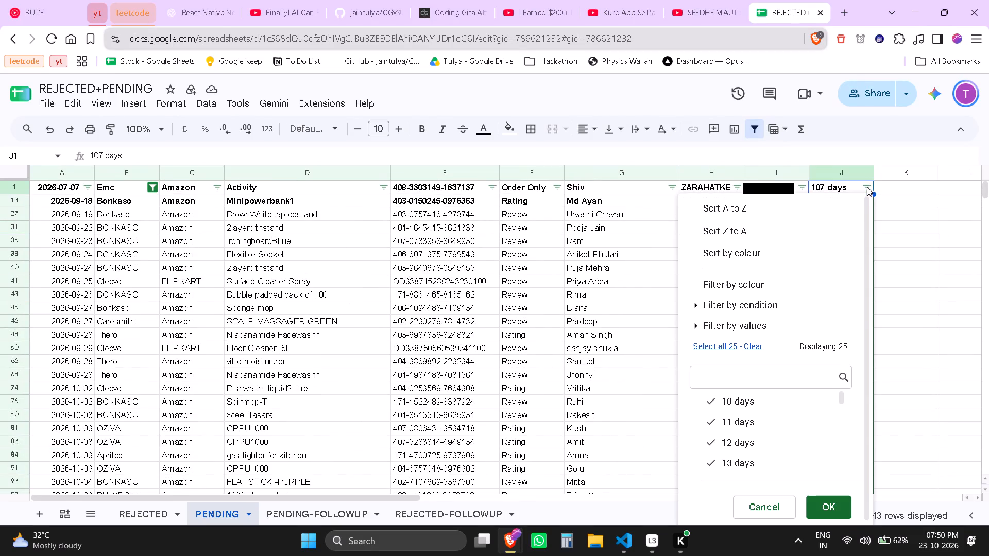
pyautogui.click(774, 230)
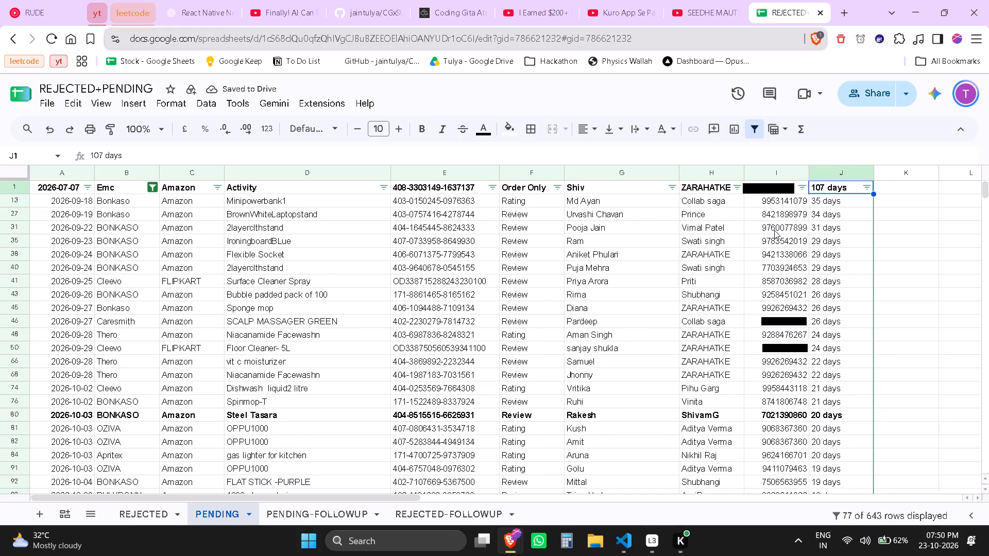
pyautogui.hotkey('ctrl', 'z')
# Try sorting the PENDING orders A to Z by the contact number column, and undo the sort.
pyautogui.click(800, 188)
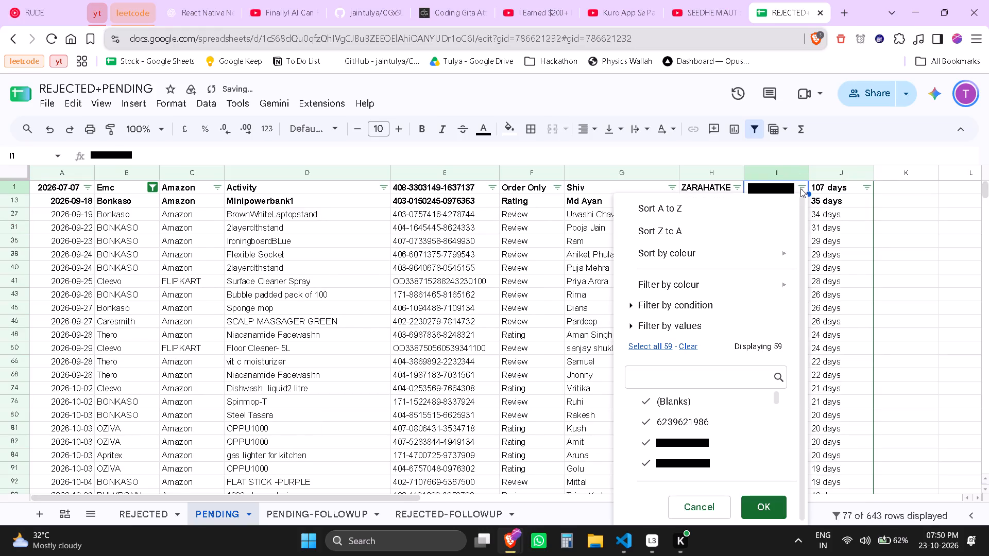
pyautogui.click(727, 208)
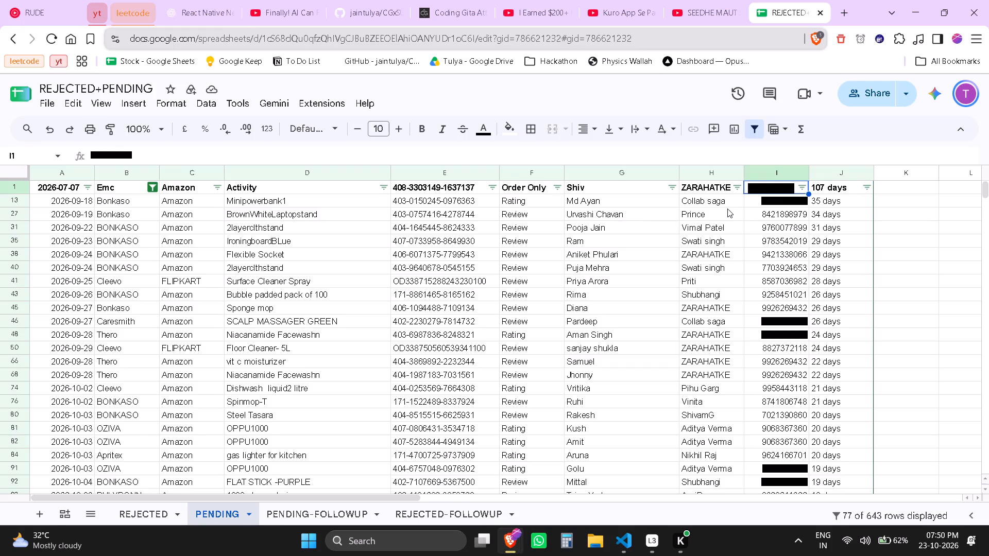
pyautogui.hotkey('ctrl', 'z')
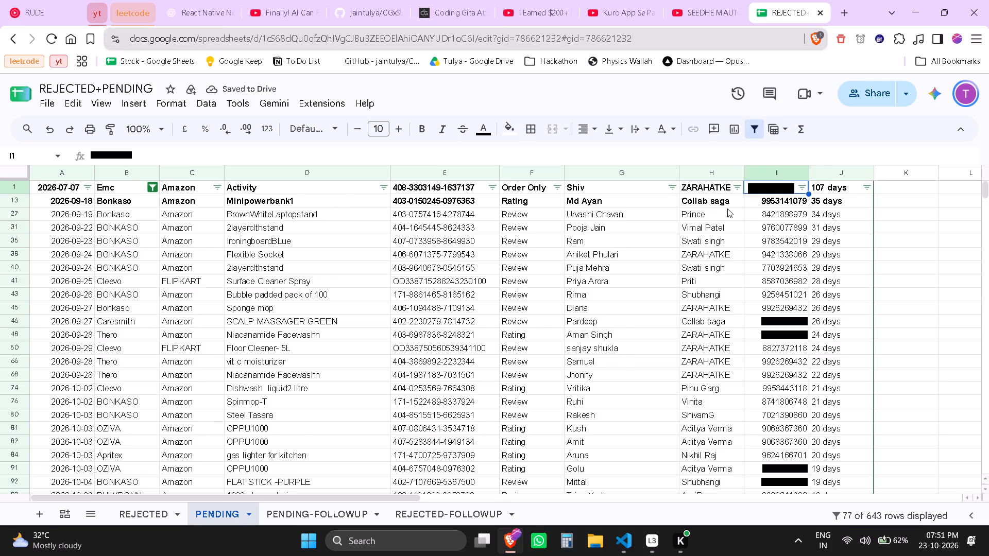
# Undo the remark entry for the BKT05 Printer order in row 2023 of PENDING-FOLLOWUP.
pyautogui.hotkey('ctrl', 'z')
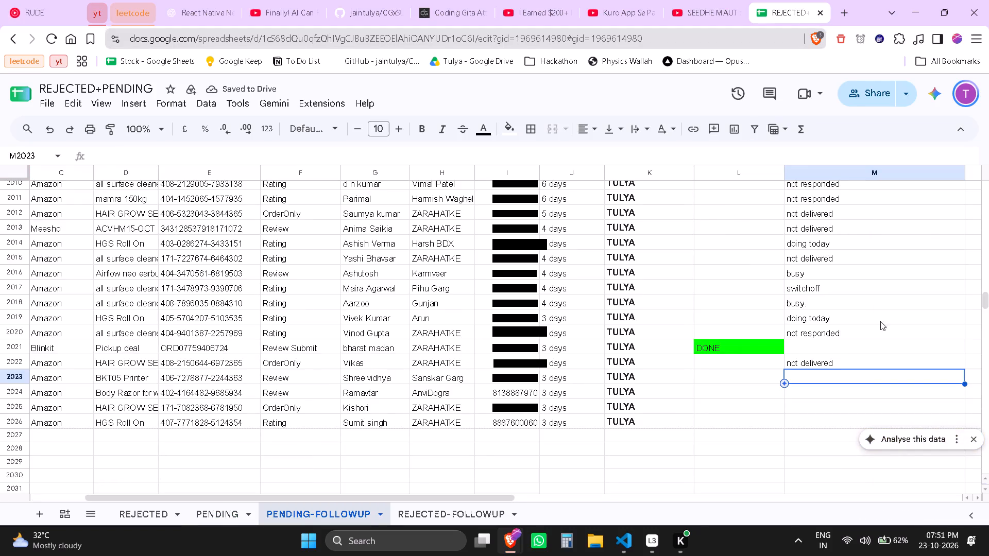
# Enter the remark "not responded" for the BKT05 Printer order in row 2023 of PENDING-FOLLOWUP.
pyautogui.click(859, 376)
pyautogui.write('no')
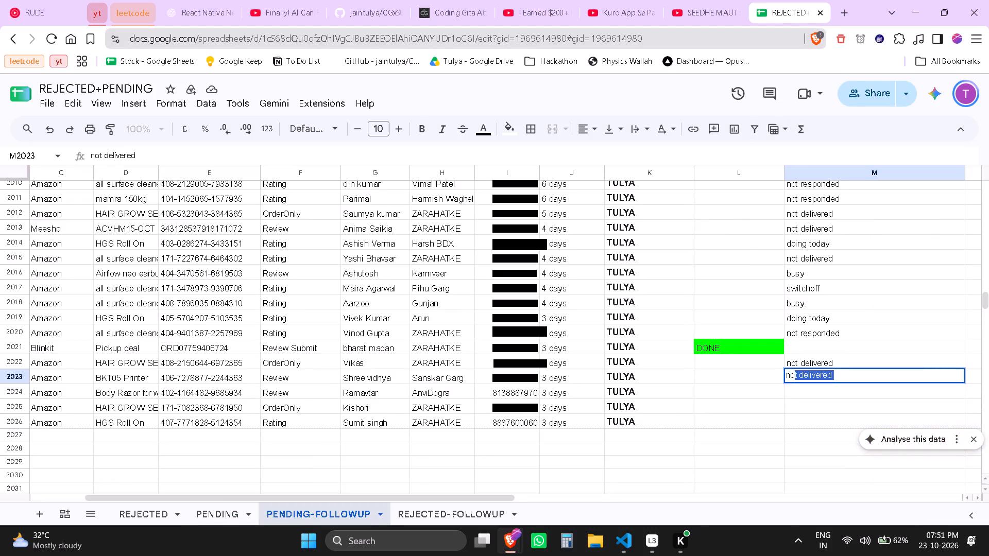
pyautogui.write('t')
pyautogui.press('space')
pyautogui.write('res')
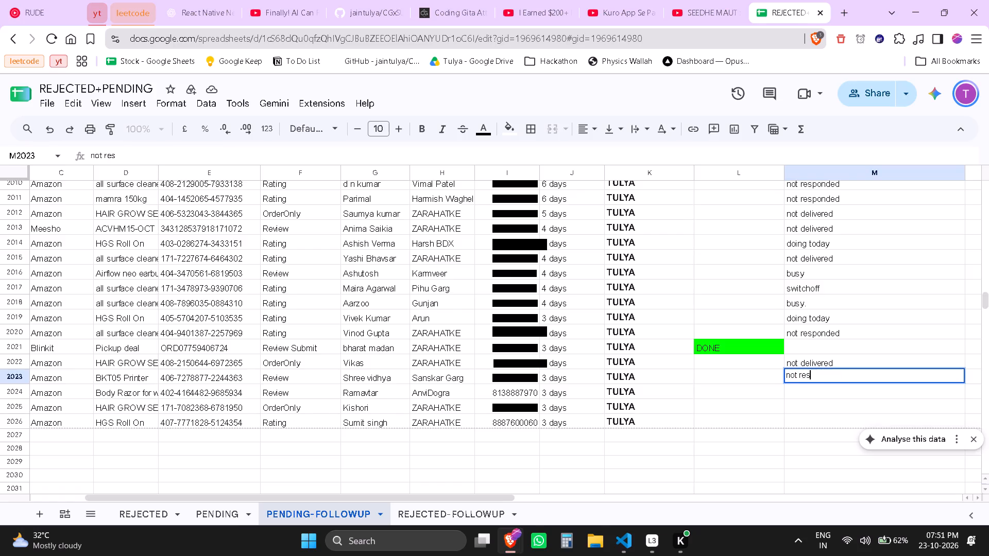
pyautogui.write('ponded')
pyautogui.click(835, 391)
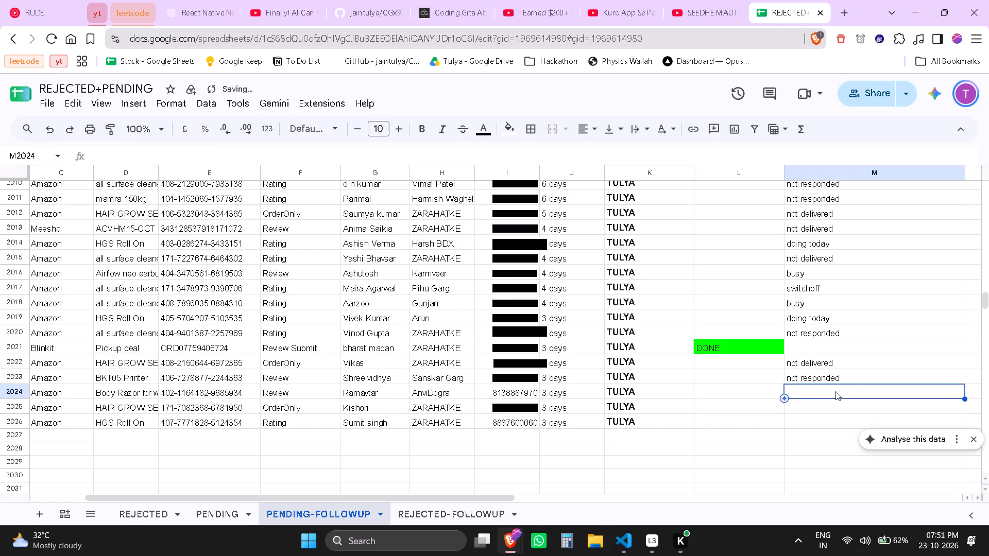
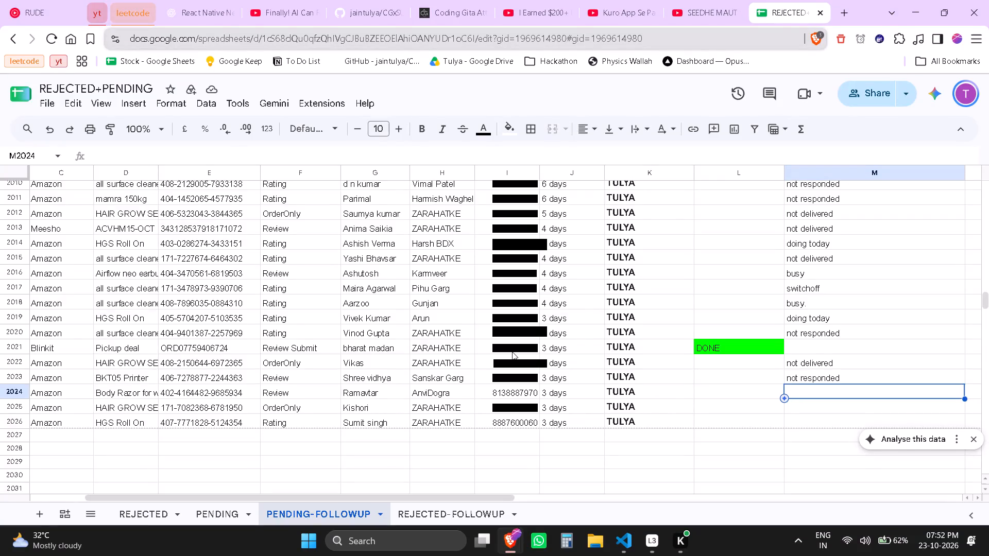
# Replace the remark for the FLIPKART ioseries2 order in row 2001 of PENDING-FOLLOWUP with "filled".
pyautogui.scroll(2, 512, 352)
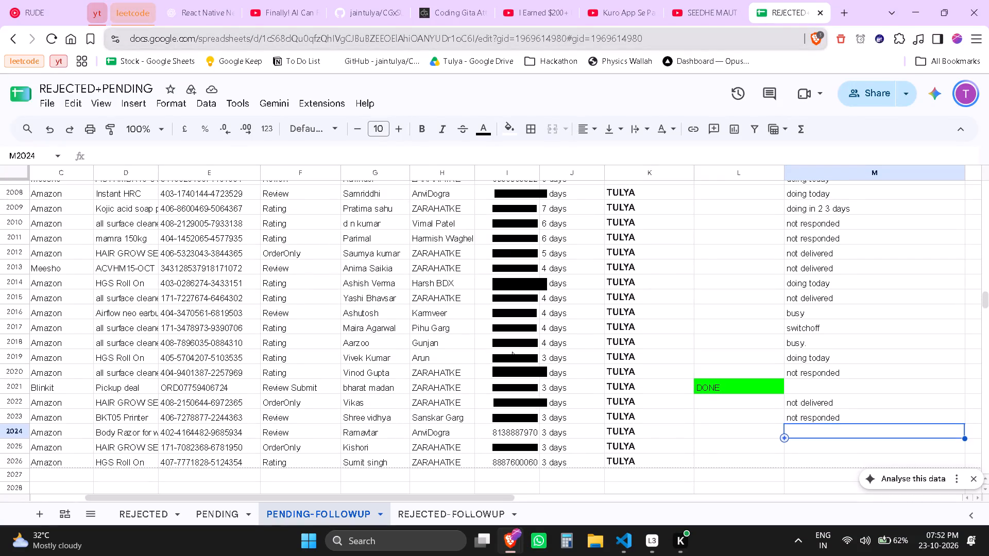
pyautogui.scroll(5, 512, 352)
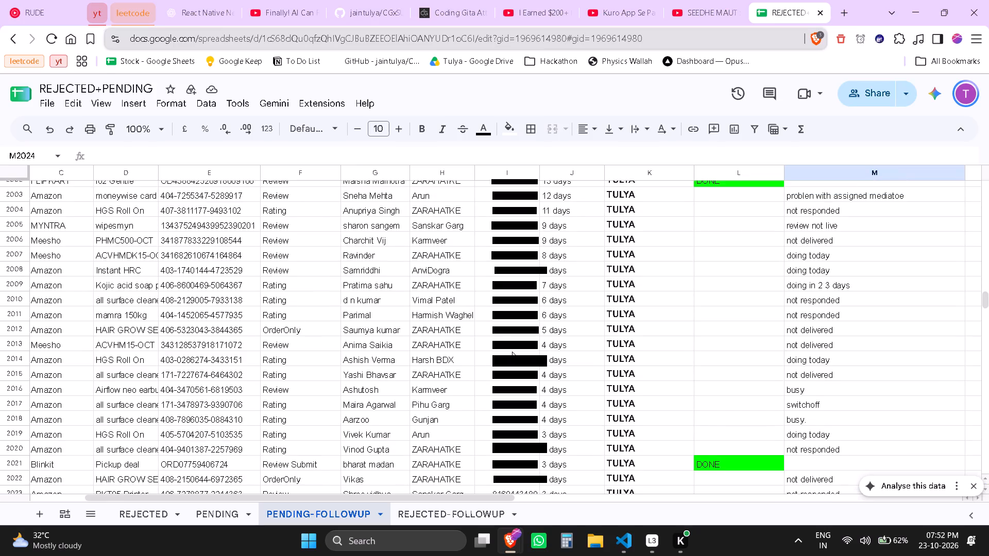
pyautogui.scroll(1, 512, 352)
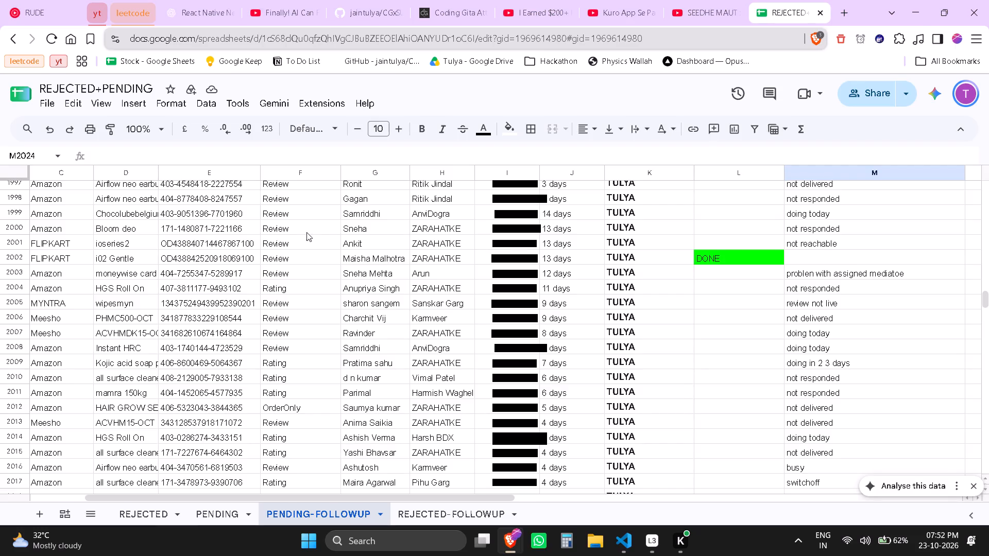
pyautogui.hscroll(1, 186, 254)
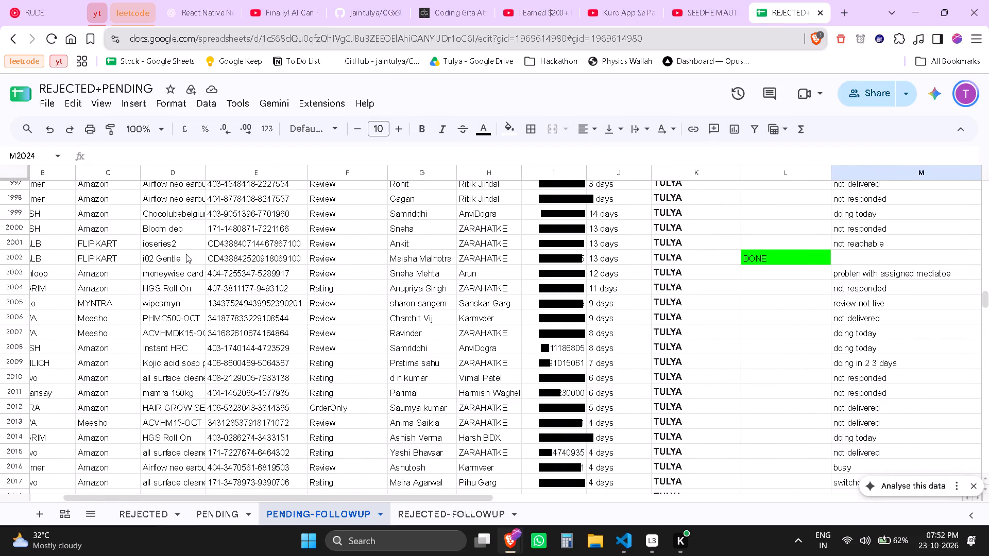
pyautogui.hscroll(1, 187, 244)
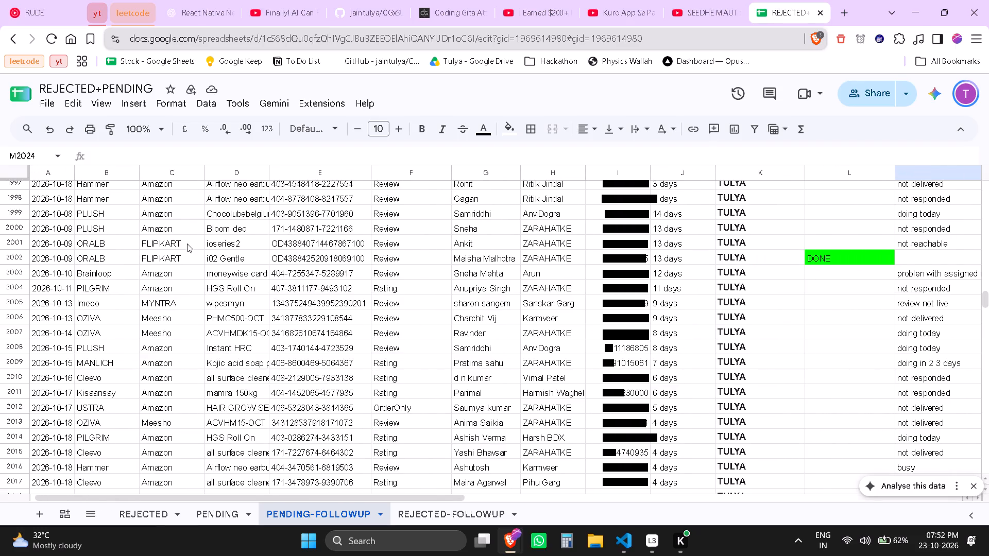
pyautogui.hscroll(1, 187, 244)
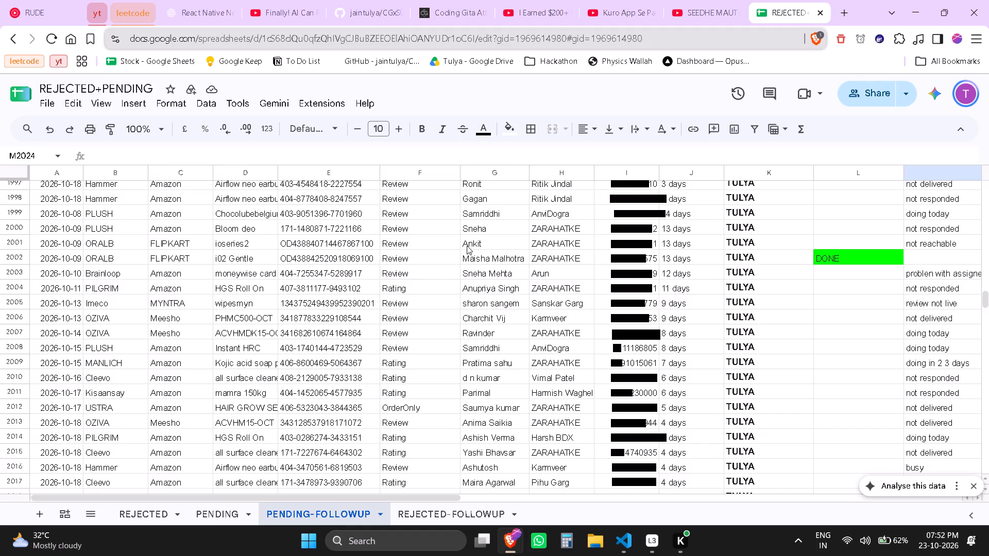
pyautogui.click(925, 242)
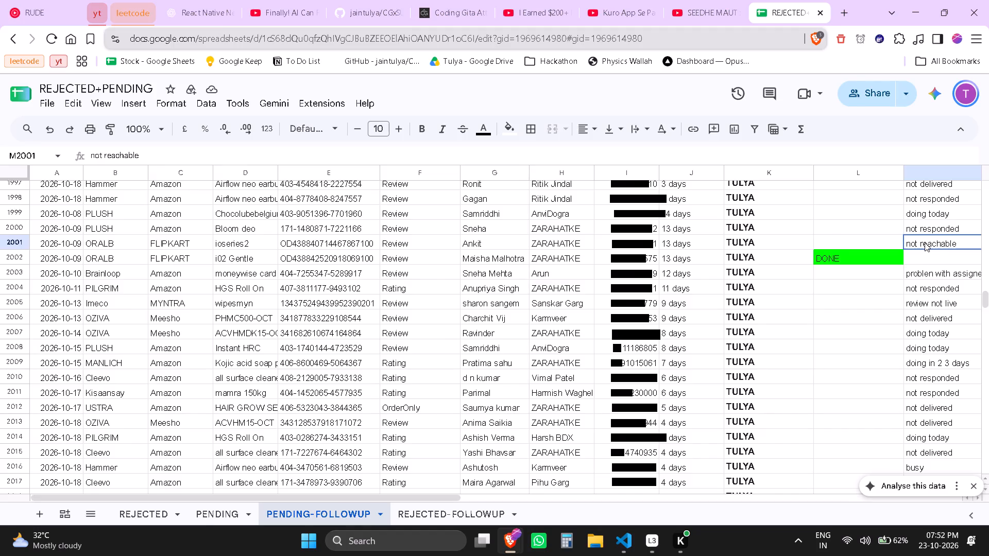
pyautogui.press('BackSpace')
pyautogui.write('fill')
pyautogui.write('ed')
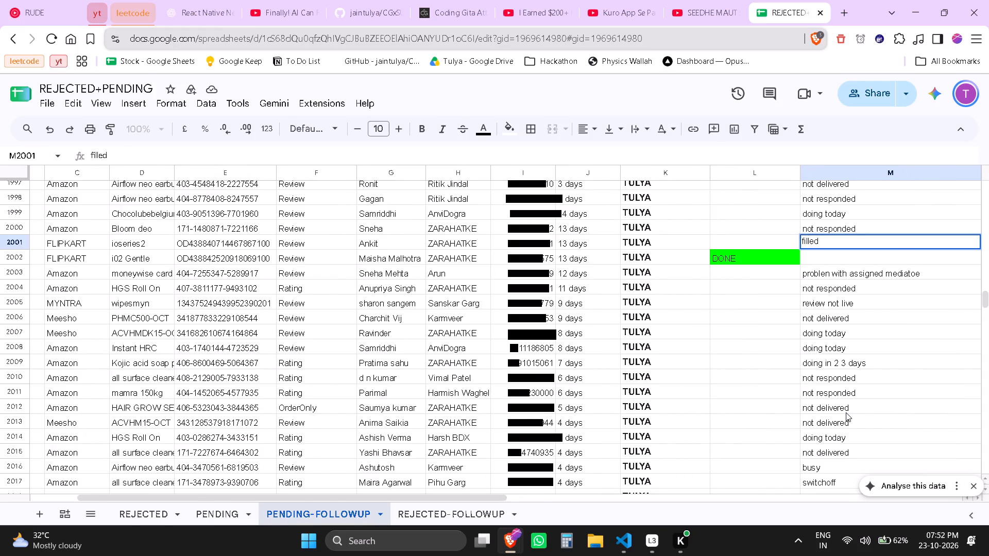
pyautogui.scroll(-2, 841, 412)
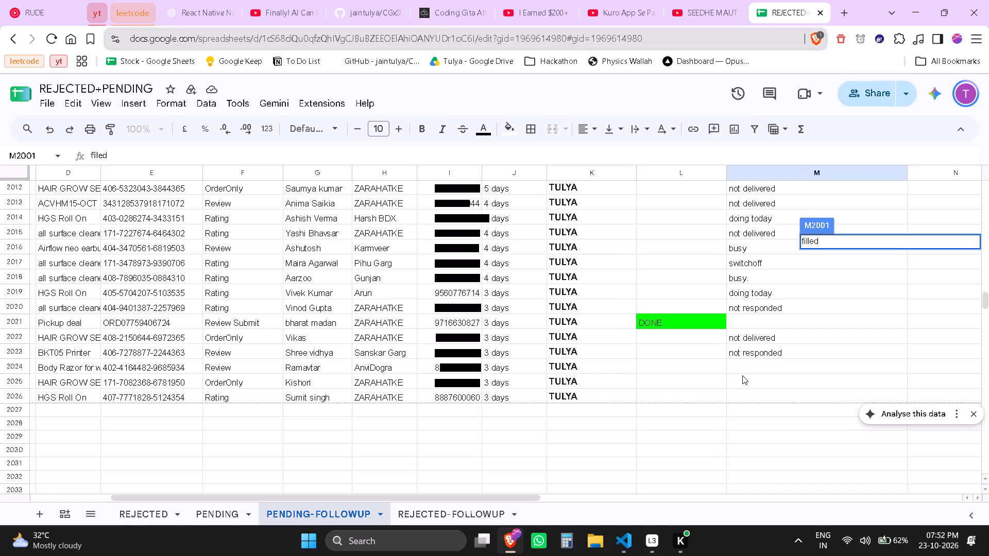
pyautogui.click(742, 375)
pyautogui.scroll(3, 742, 379)
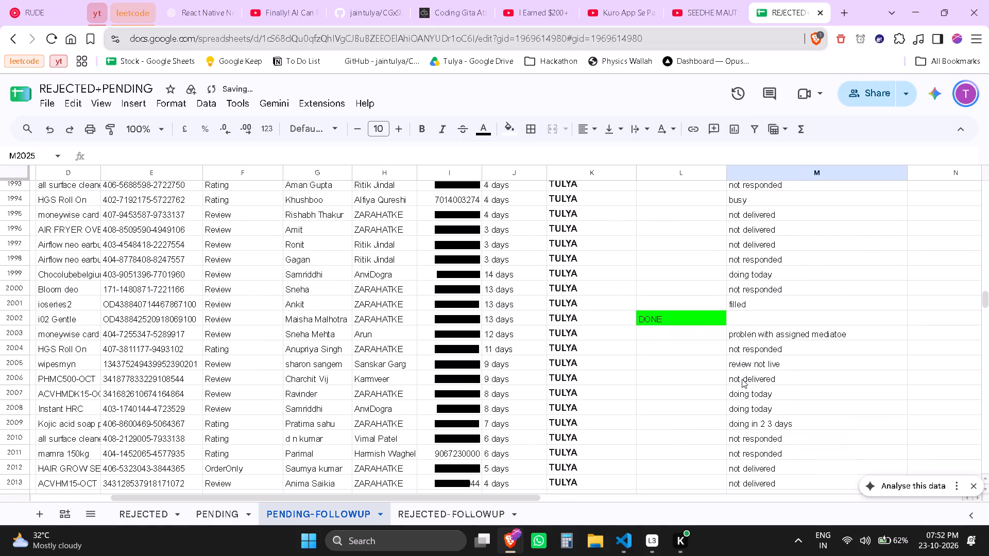